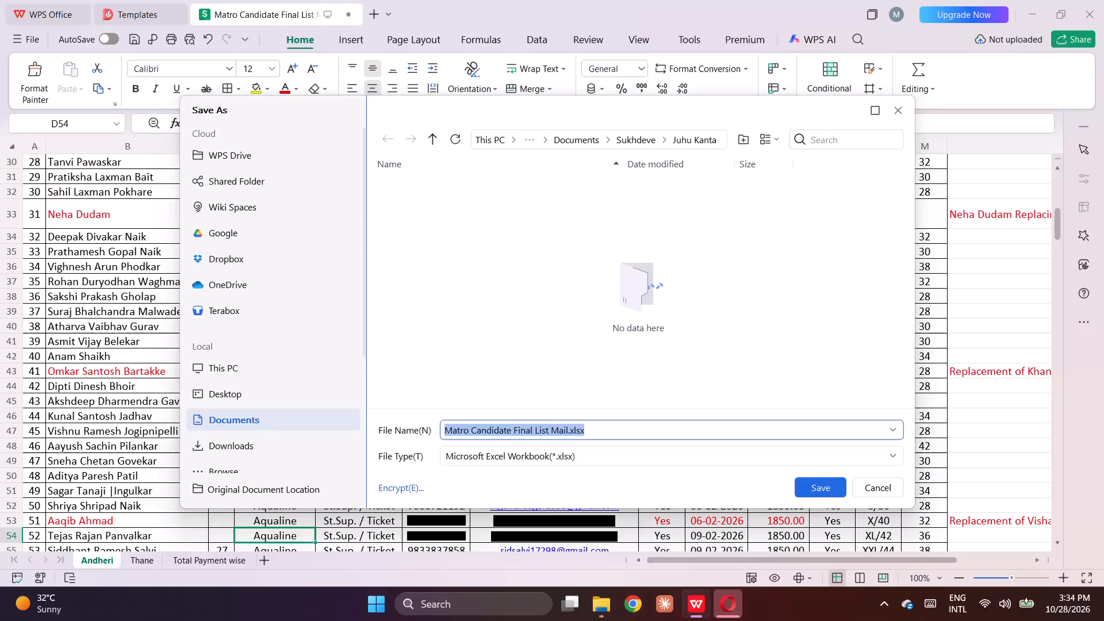
Change the file name for the saved copy to Matro Candidate Final List 28.10.2026.
key(Right)
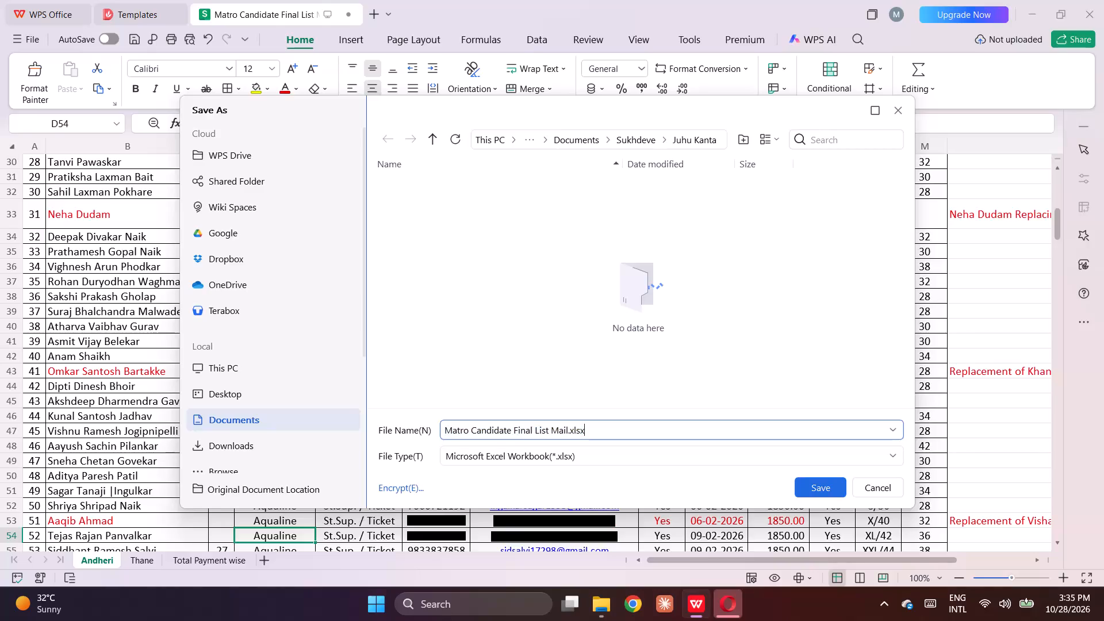
key(BackSpace)
key(BackSpace)
key(BackSpace)
key(BackSpace)
key(BackSpace)
key(BackSpace)
key(BackSpace)
key(BackSpace)
key(BackSpace)
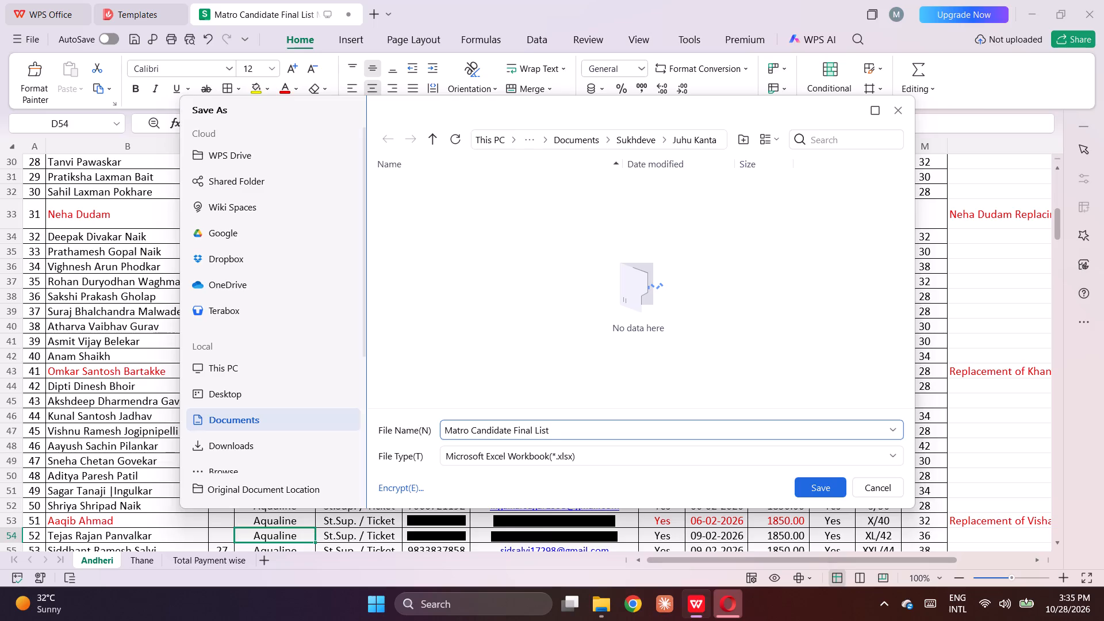
text(28)
key(period)
text(10.2026)
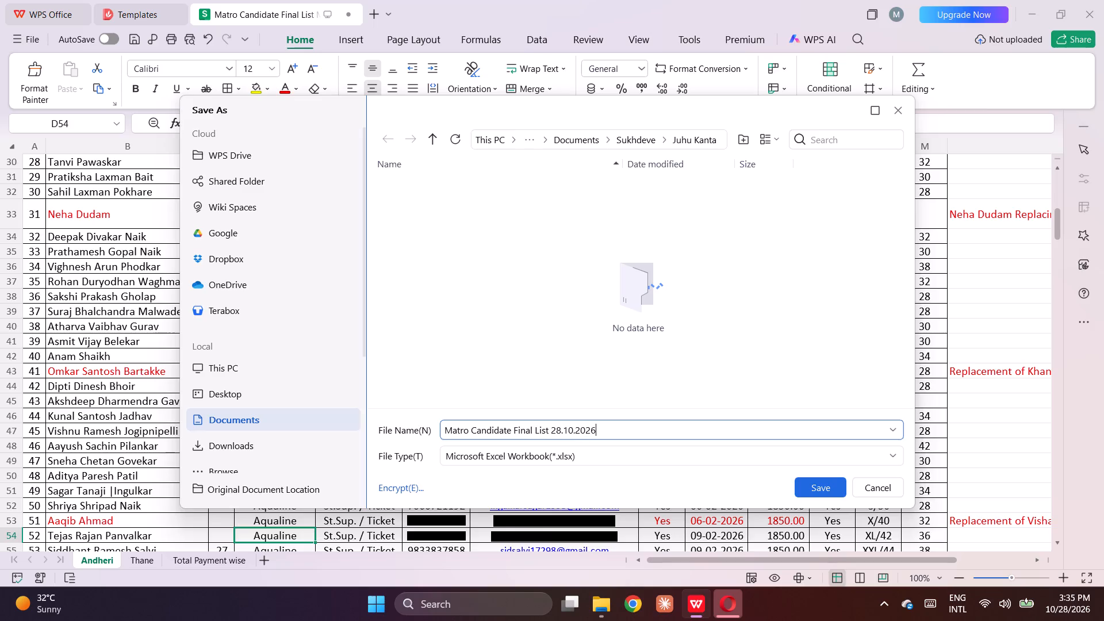
Save the workbook copy in the Final List folder inside Documents > Metro, as a Microsoft Excel Workbook (*.xlsx).
click(566, 140)
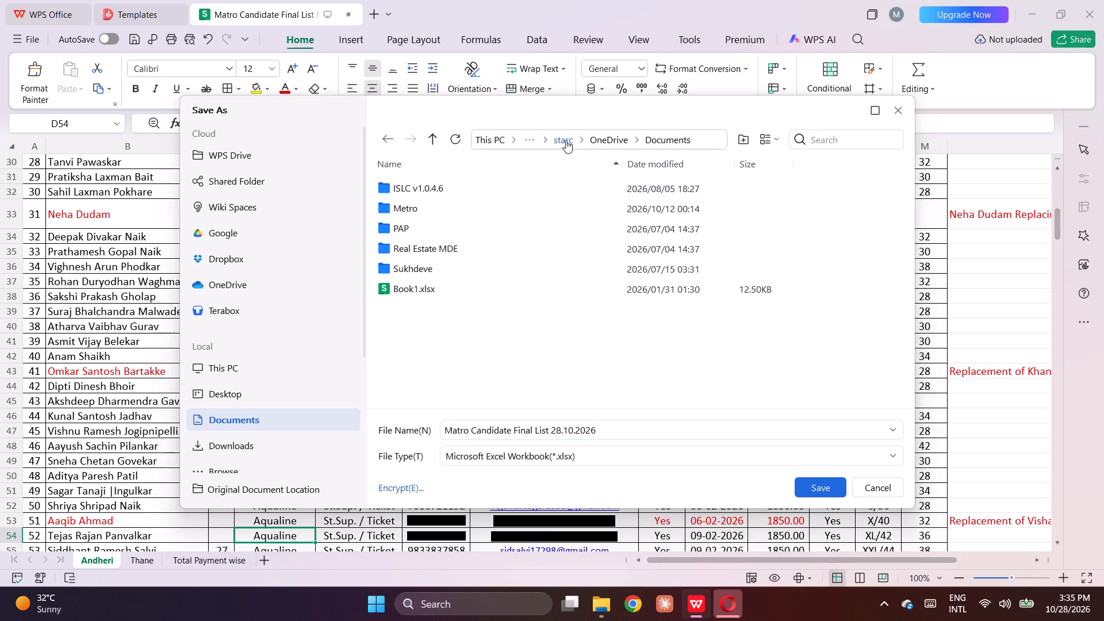
double_click(427, 203)
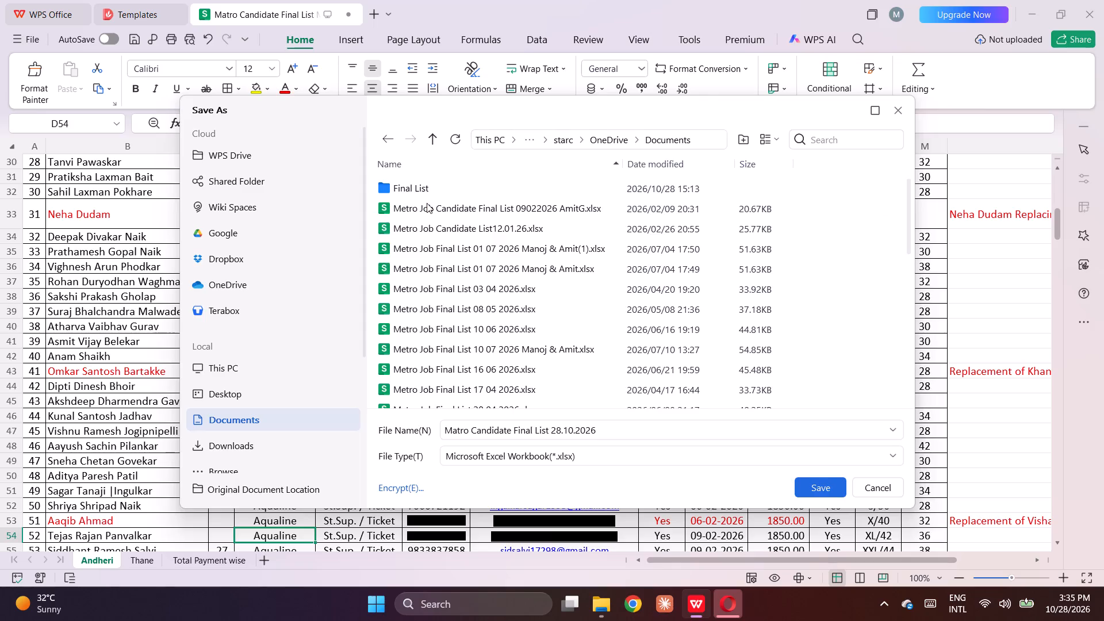
double_click(437, 187)
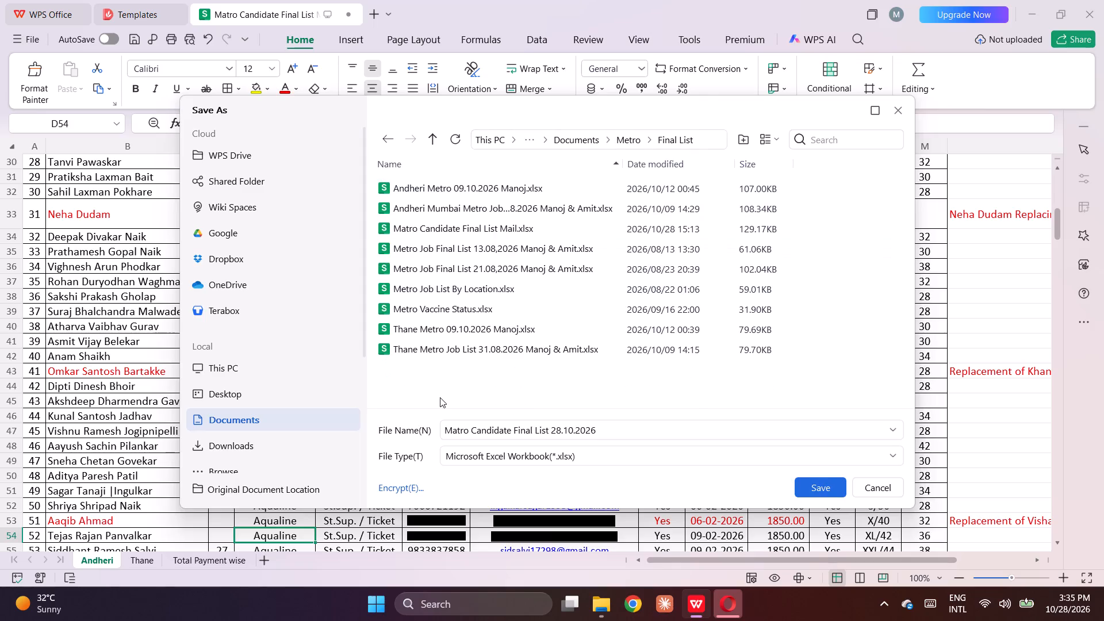
click(607, 432)
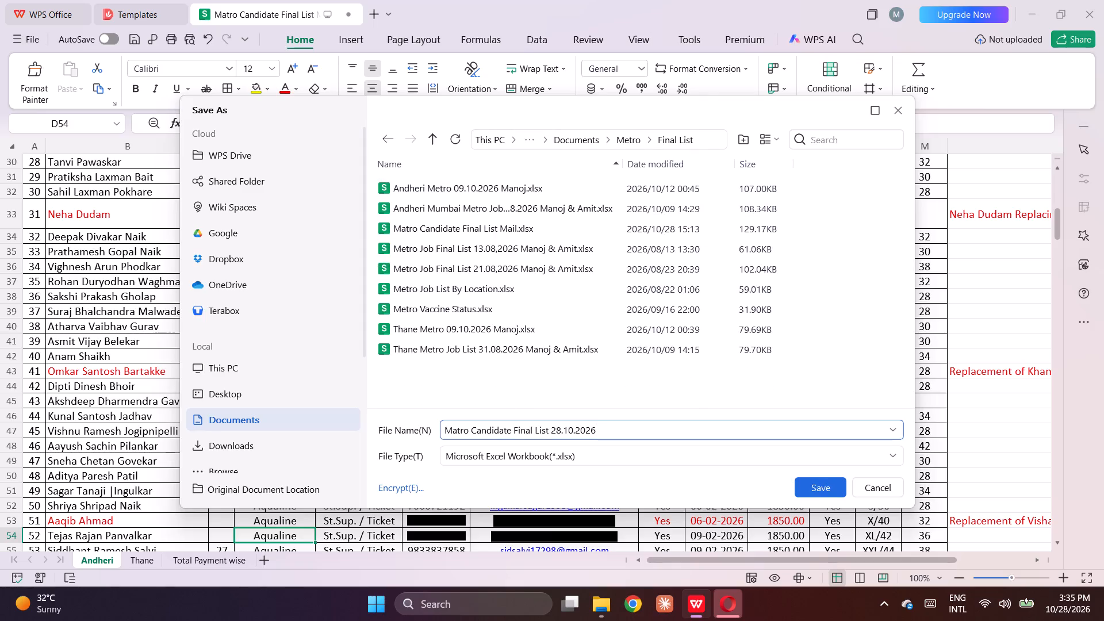
key(Return)
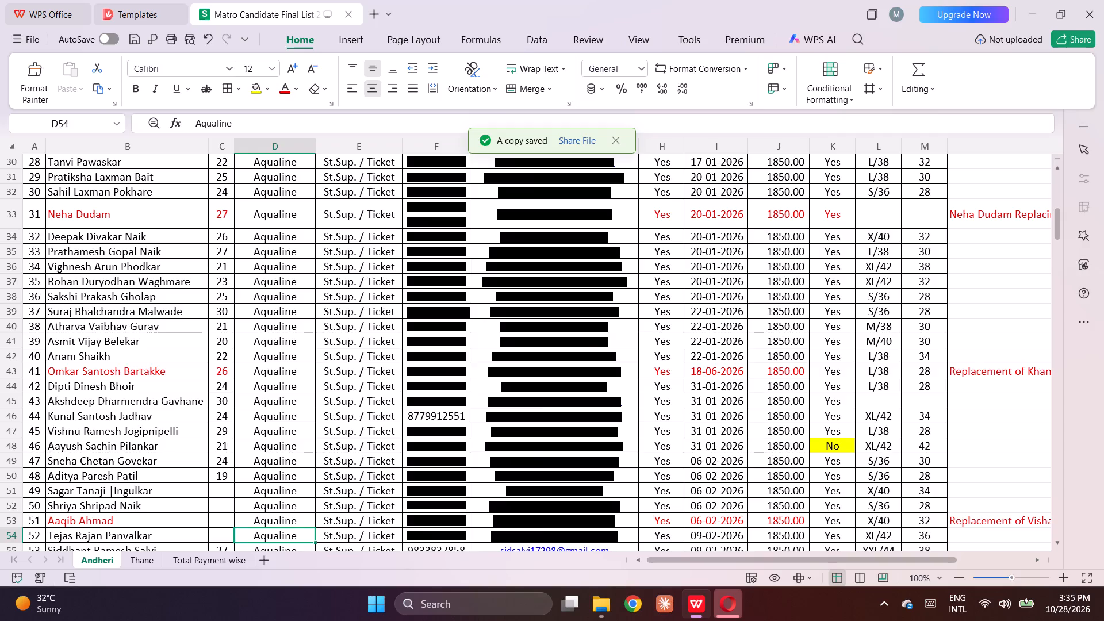
Look through the Andheri sheet's candidate rows down to the start of the Back Office BKC list.
key(Down)
key(Down)
key(Down)
key(Down)
key(Down)
key(Down)
key(Down)
key(Down)
key(Down)
key(Down)
key(Down)
key(Down)
key(Down)
key(Down)
key(Down)
key(Down)
key(Down)
key(Down)
key(Down)
key(Down)
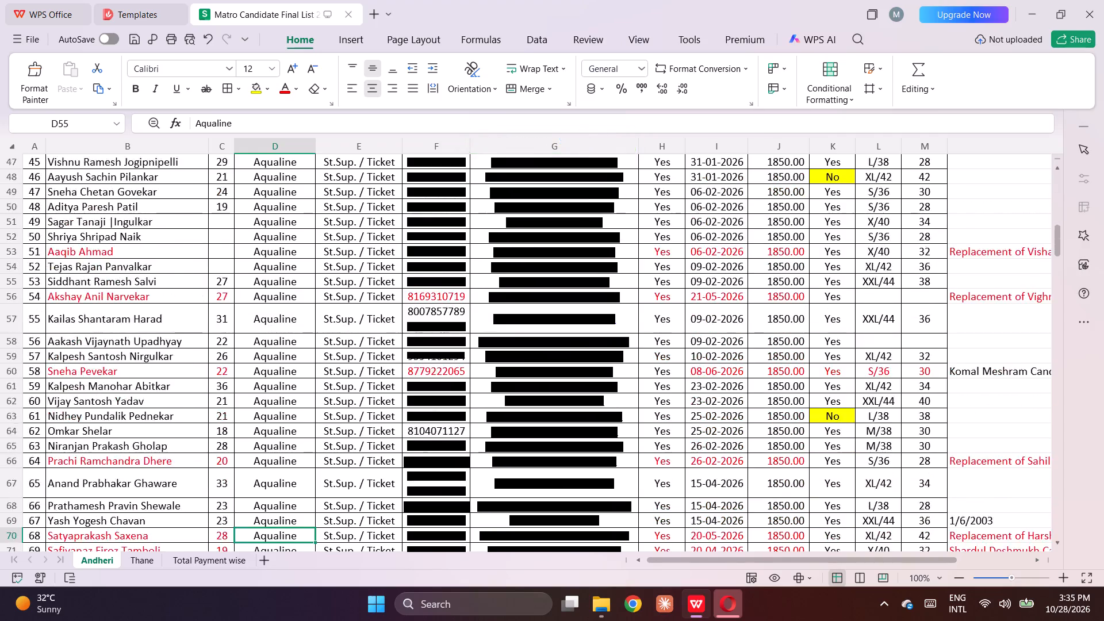
key(Up)
key(Up)
key(Up)
key(Up)
key(Up)
key(Up)
key(Up)
key(Up)
key(Up)
key(Up)
key(Up)
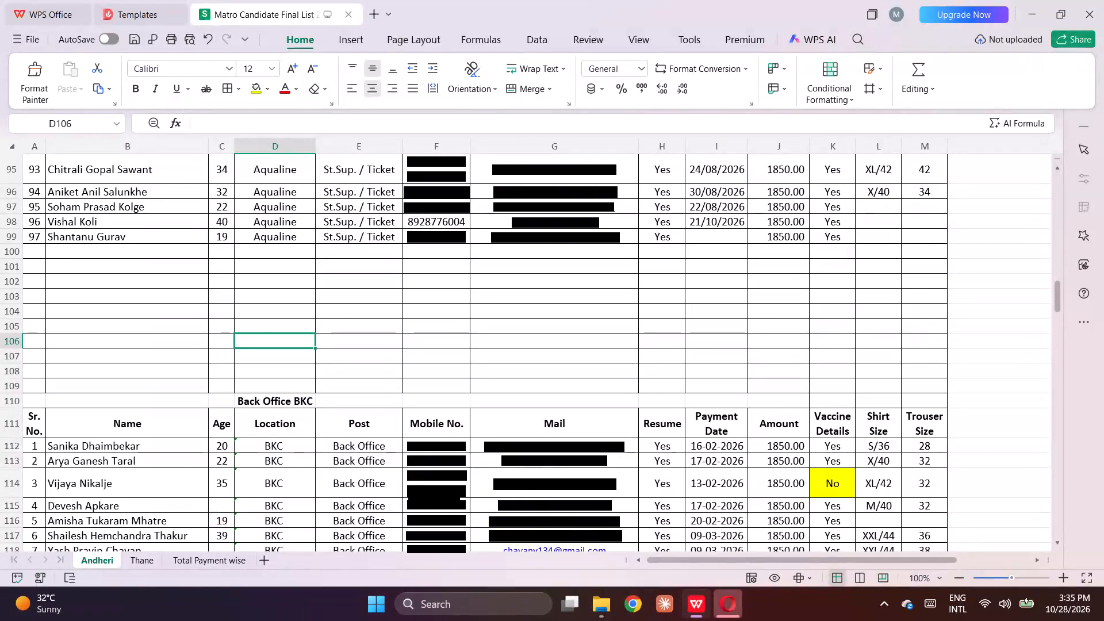
Close the saved workbook without storing it in WPS Cloud, and close the Opera browser window.
click(1101, 22)
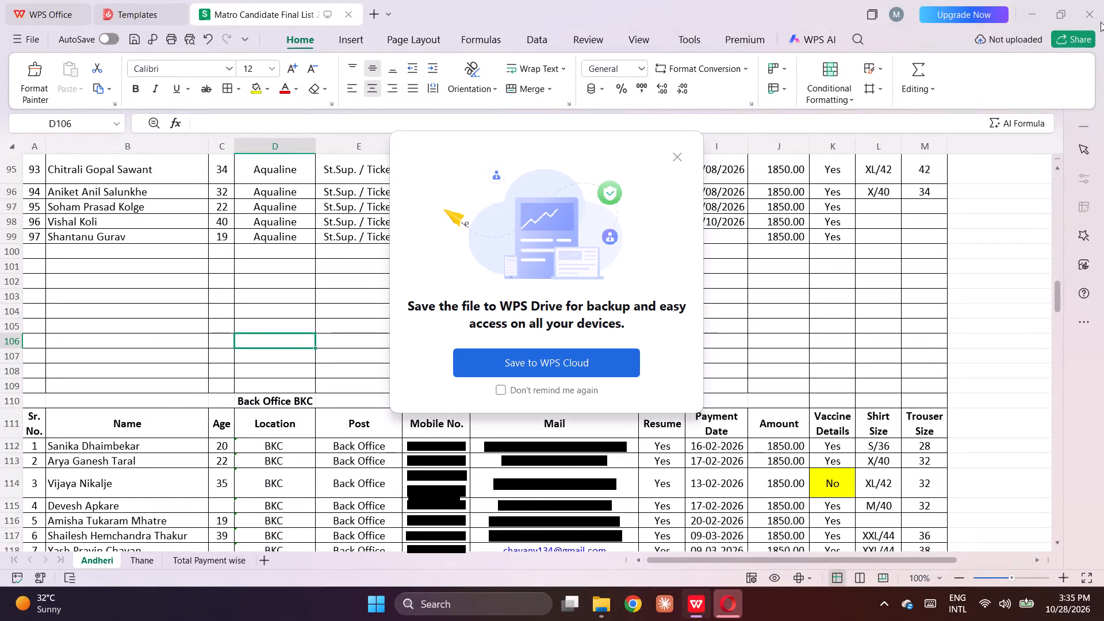
click(684, 164)
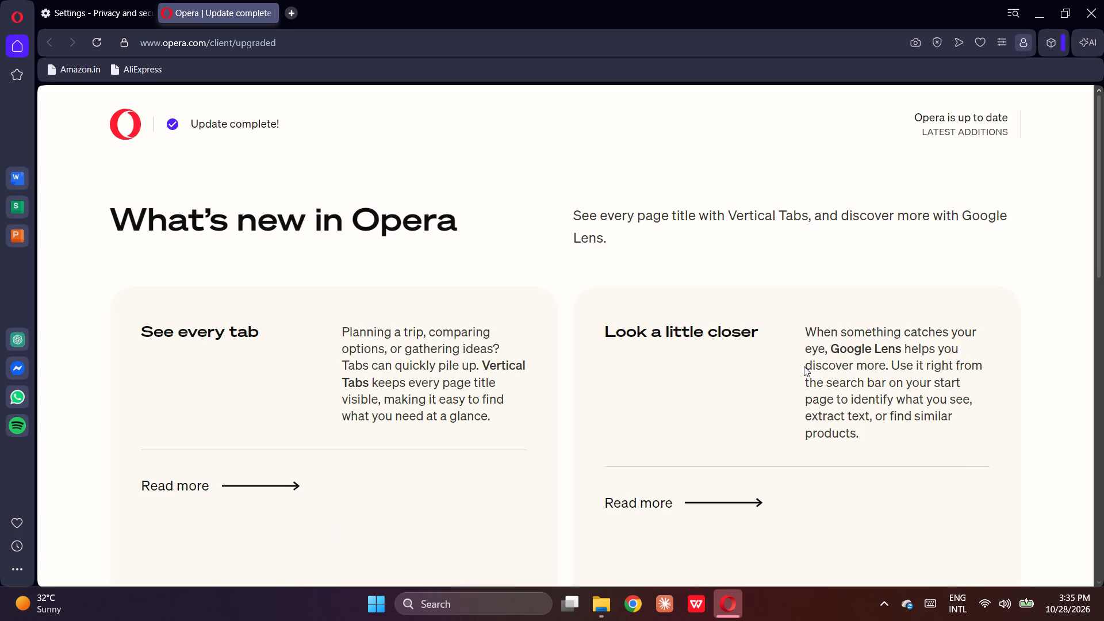
click(1102, 2)
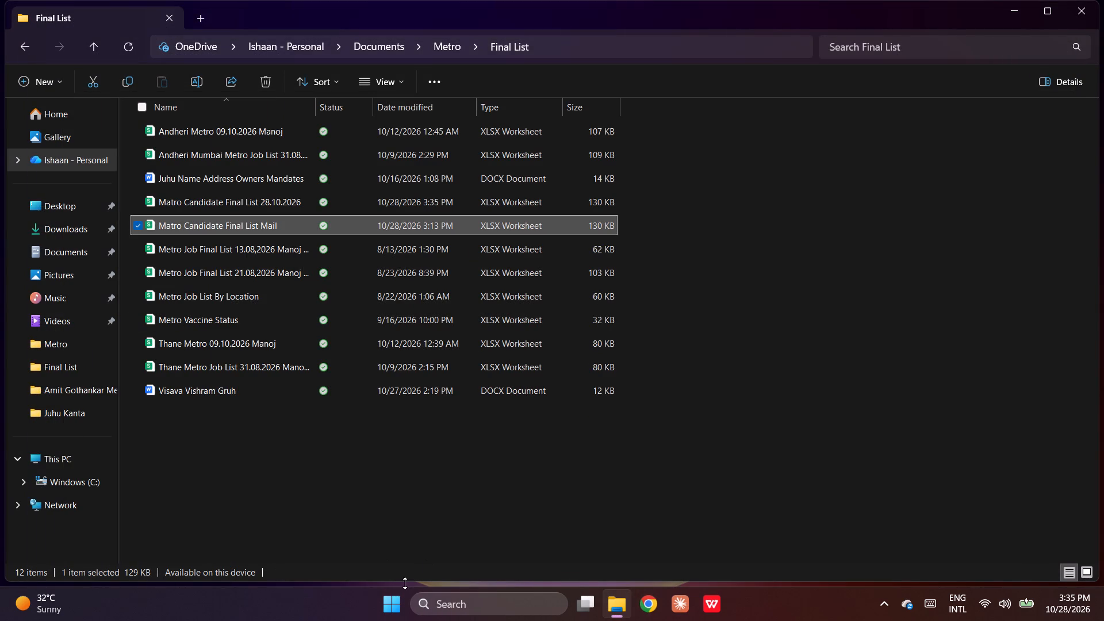
Open the Thane Metro Job List 31.08.2026 workbook, examine the totals row below the Station Sup. & Back Office list, and close it.
double_click(266, 374)
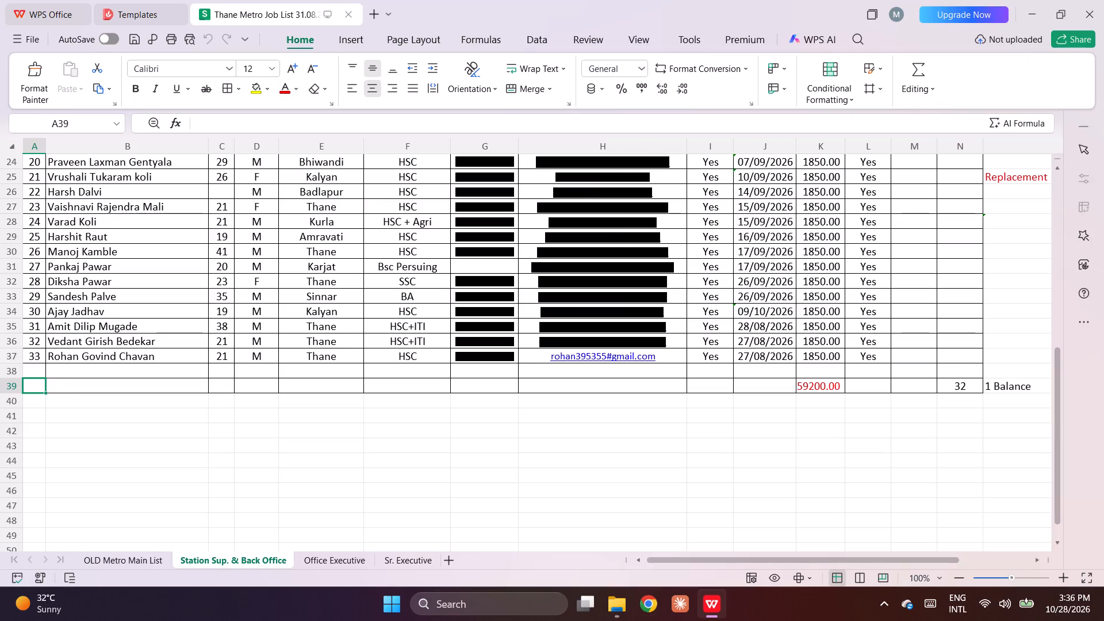
key(Up)
key(Right)
key(Right)
key(Right)
key(Right)
key(Right)
key(Right)
key(Right)
key(Right)
key(Down)
key(Right)
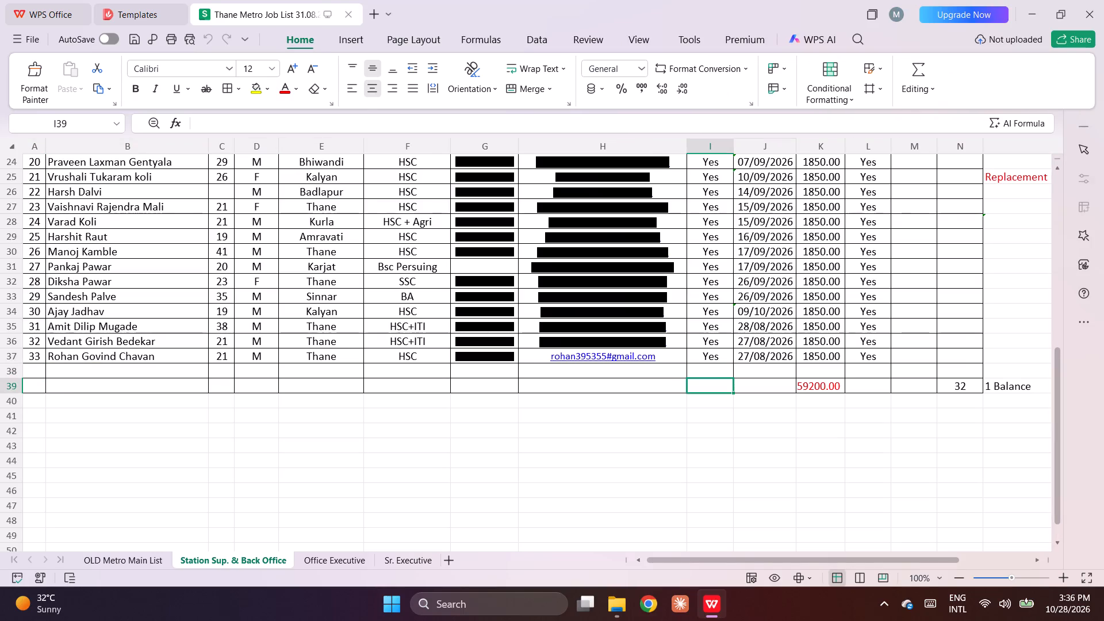
key(Right)
key(Right)
key(Right)
key(Right)
key(shift+Right)
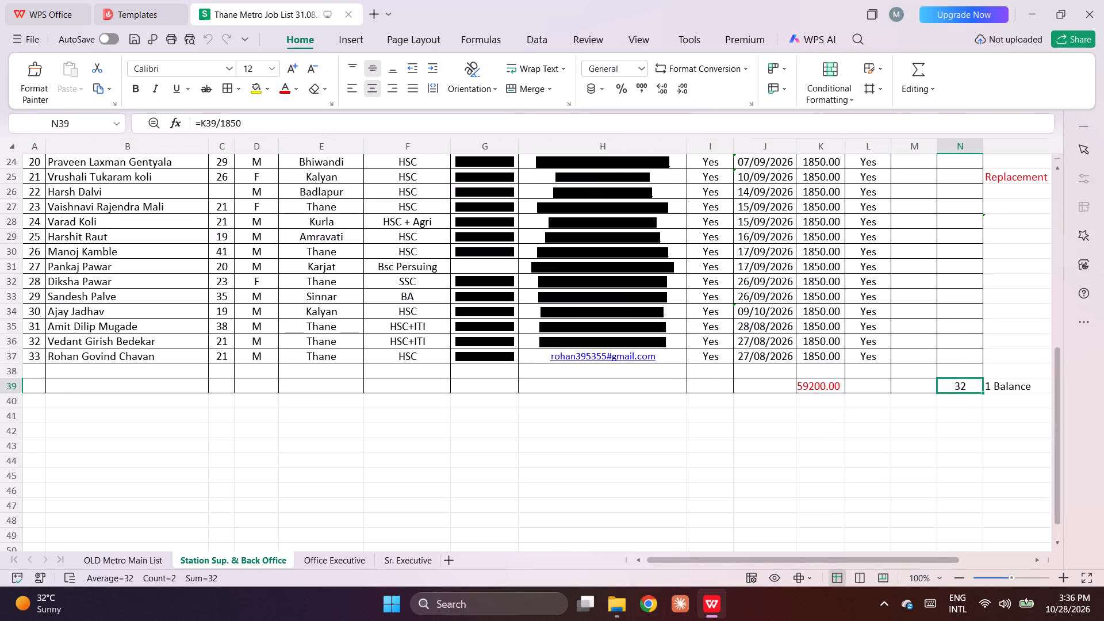
key(Insert)
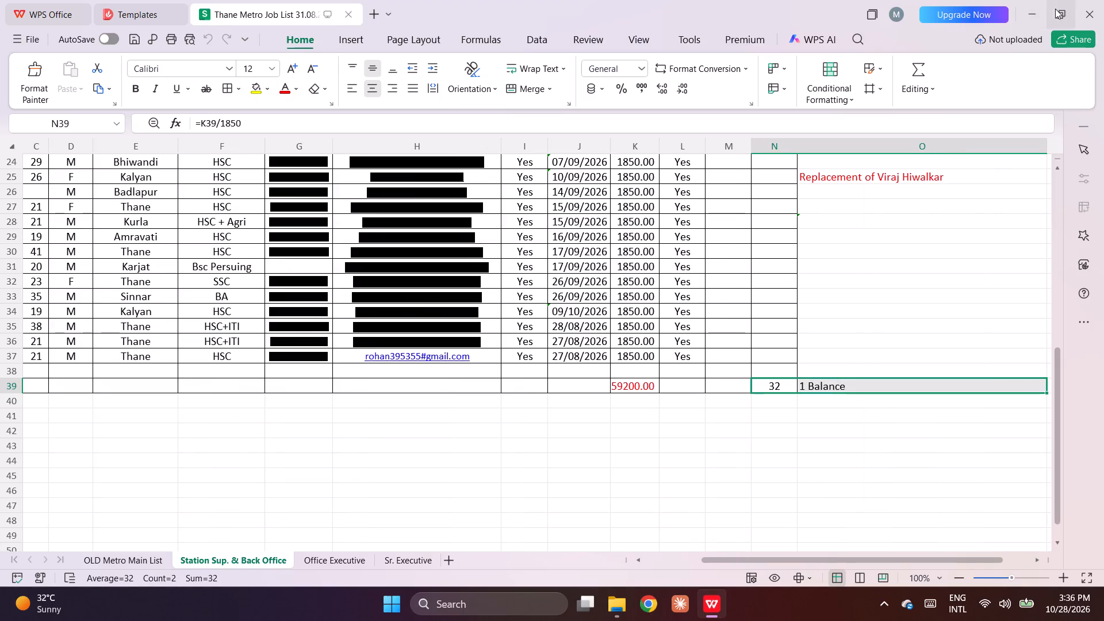
click(1100, 4)
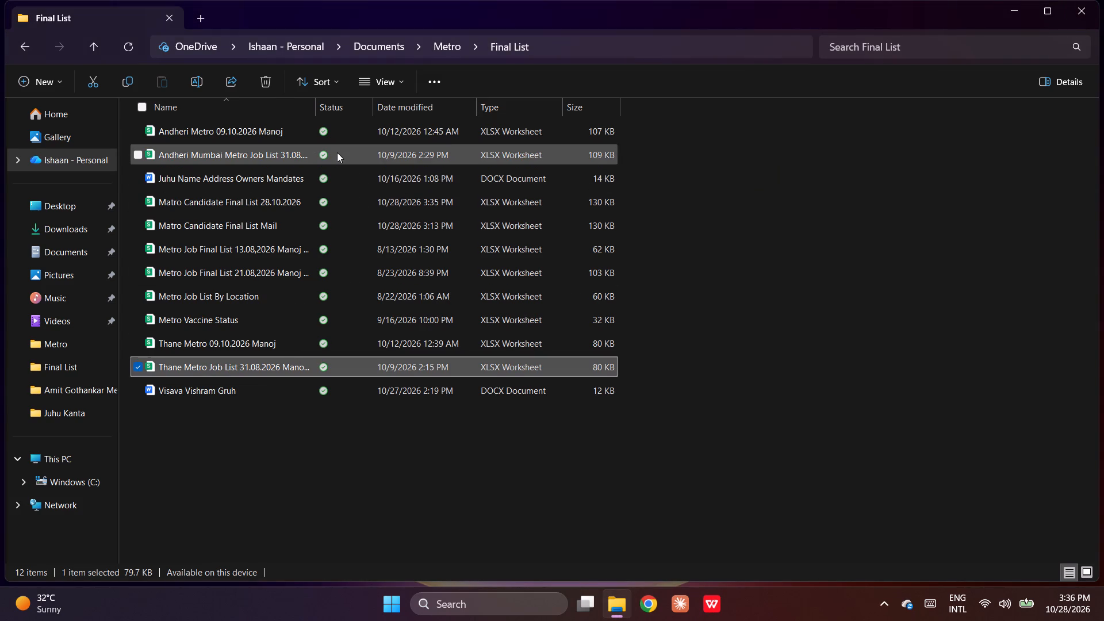
Open Matro Candidate Final List 28.10.2026 from the Final List folder and delete its Total Payment wise sheet.
double_click(313, 203)
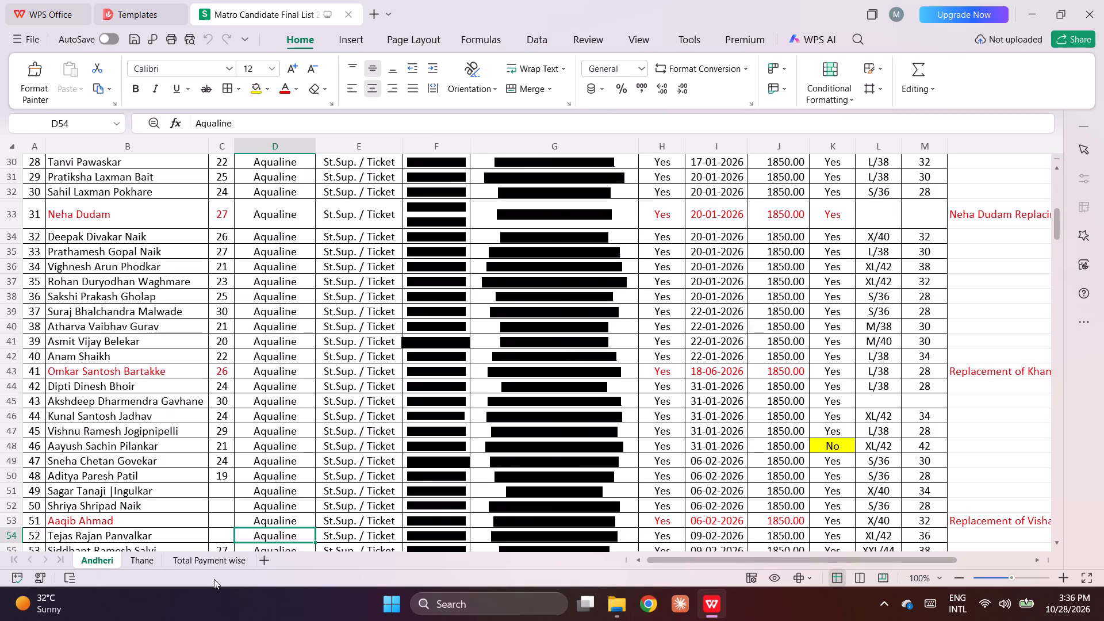
click(218, 562)
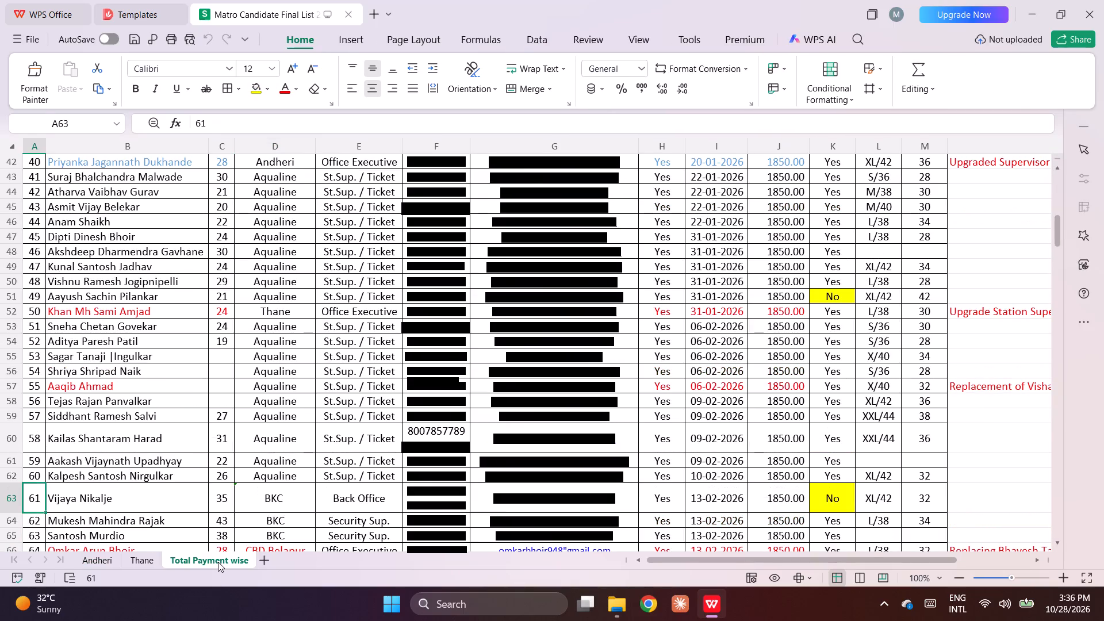
click(215, 567)
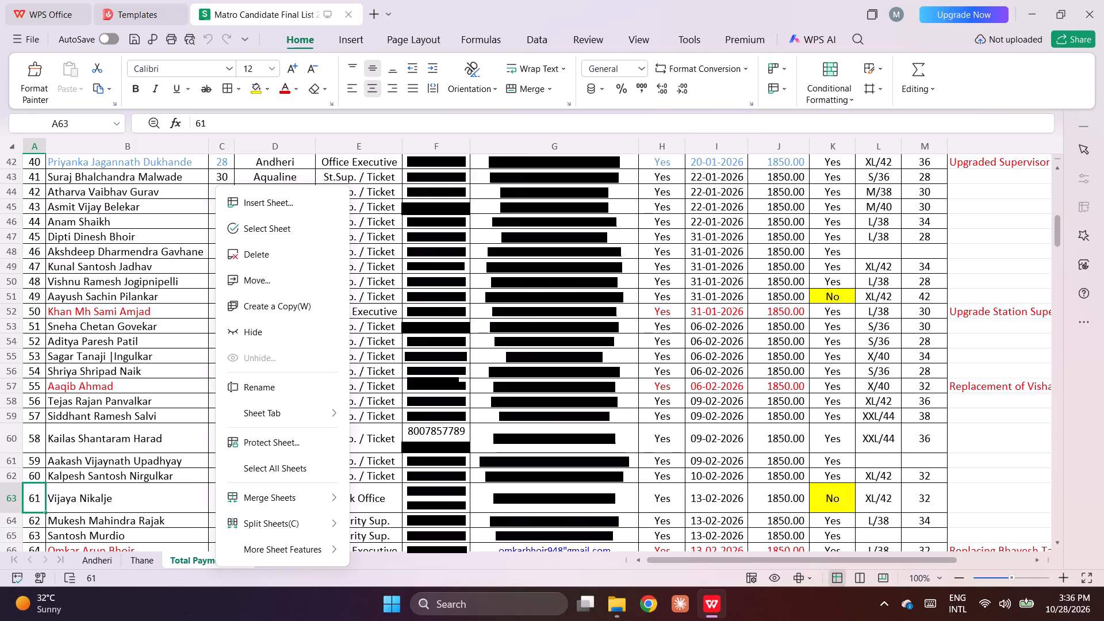
click(260, 252)
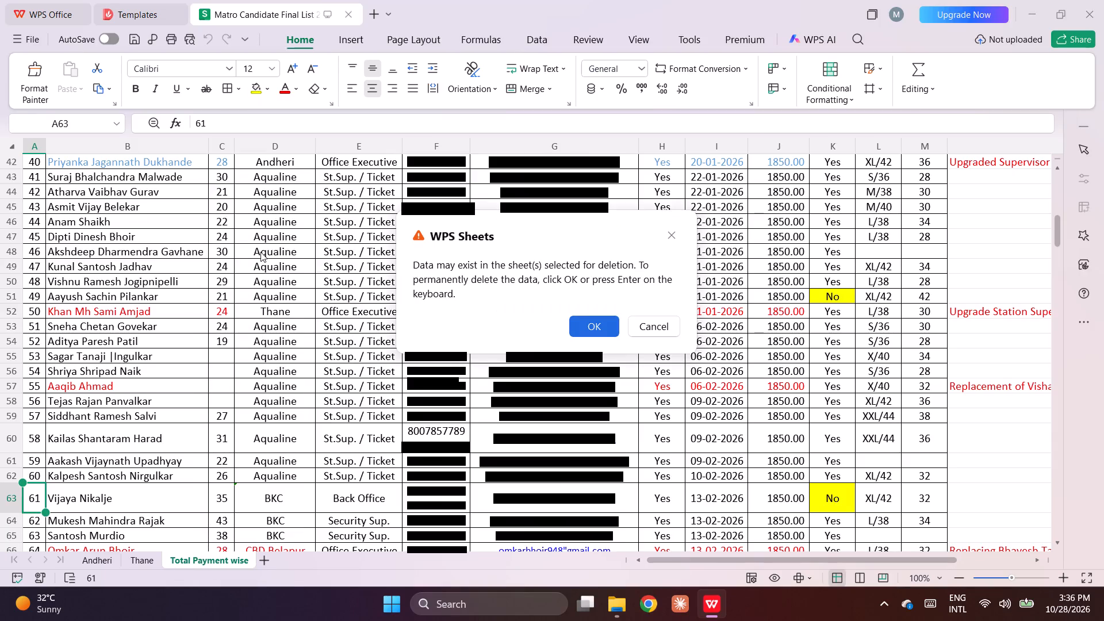
key(Return)
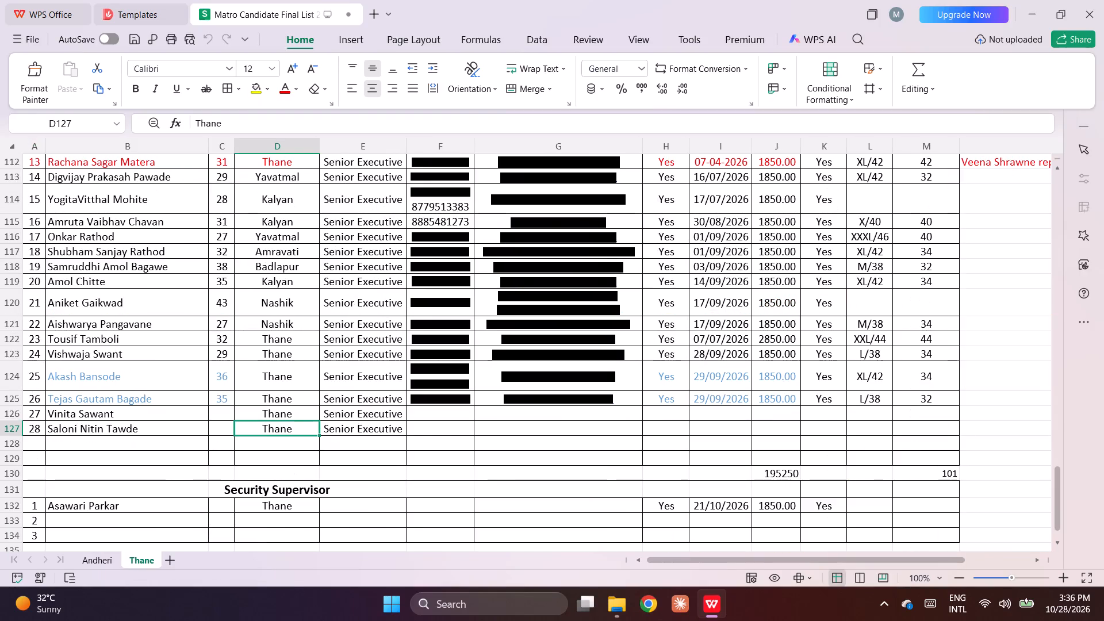
Review the Senior Executive and Security Supervisor lists on the Thane sheet.
key(Up)
key(Up)
key(Up)
key(Up)
key(Up)
key(Up)
key(Up)
key(Up)
key(Up)
key(Up)
key(Up)
key(Up)
key(Up)
key(Up)
key(Up)
key(Up)
key(Up)
key(Up)
key(Up)
key(Up)
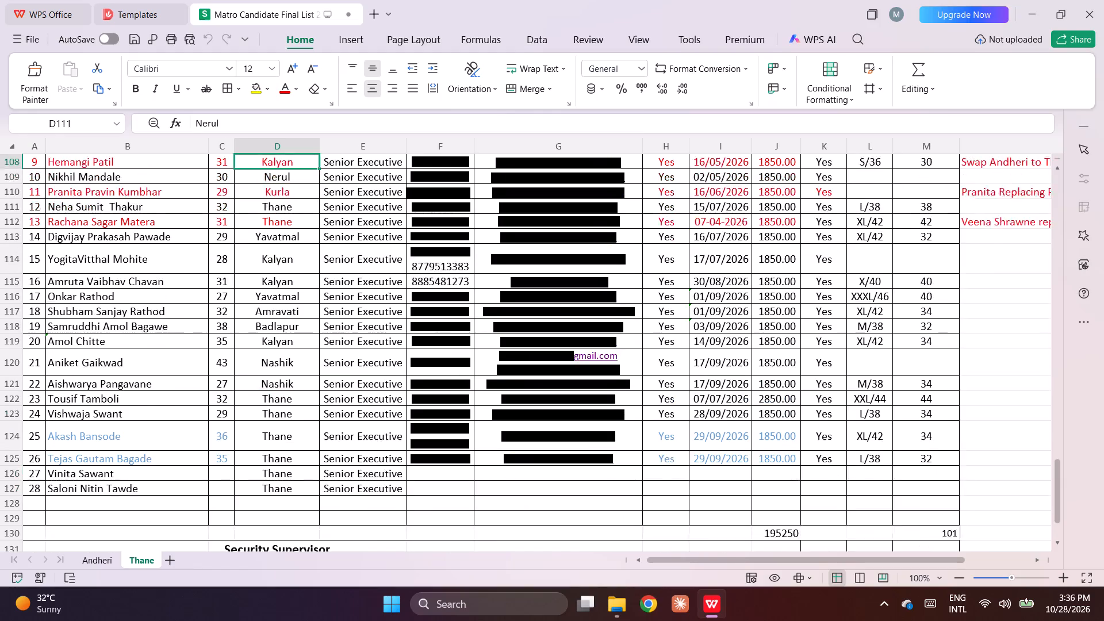
key(Down)
key(Down)
key(Down)
key(Down)
key(Down)
key(Down)
key(Down)
key(Down)
key(Down)
key(Down)
key(Down)
key(Down)
key(Down)
key(Down)
key(Down)
key(Down)
key(Down)
key(Down)
key(Down)
key(Down)
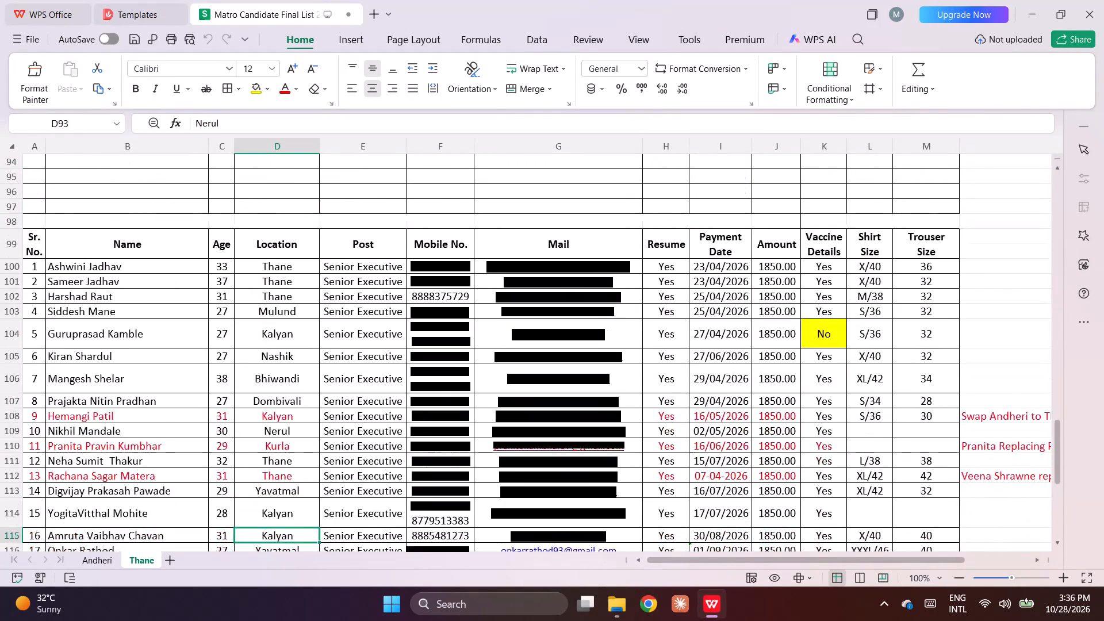
key(Down)
key(Down)
key(Down)
key(Down)
key(Down)
key(Down)
key(Down)
key(Down)
key(Down)
key(Down)
key(Down)
key(Down)
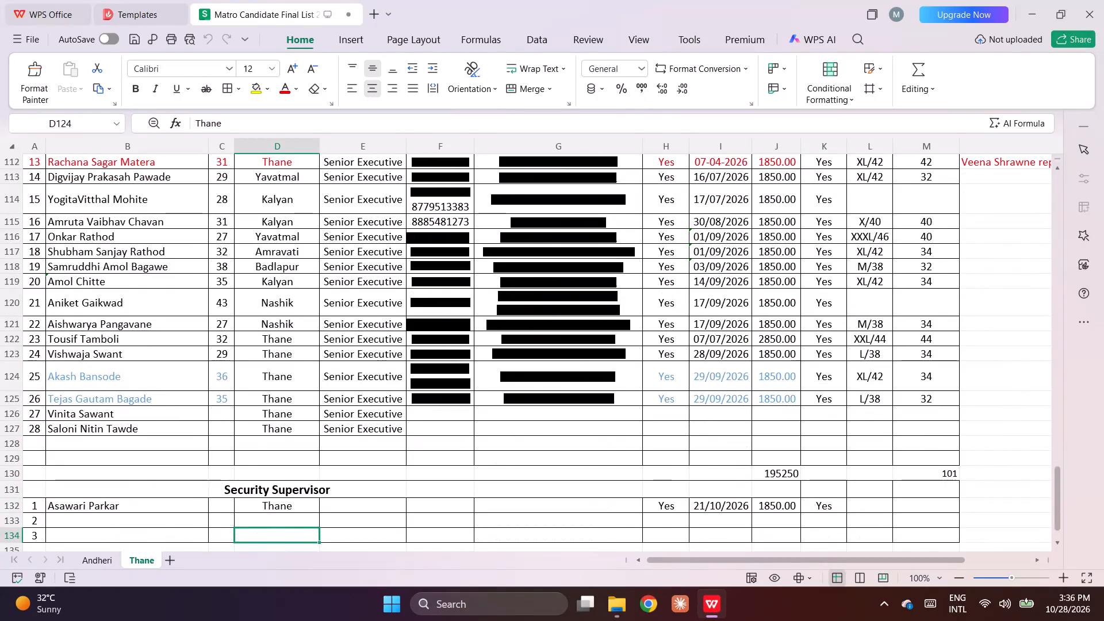
Review the Andheri sheet's Aqualine, Back Office BKC, Security Supervisor and Office Assistant BKC candidate lists.
click(102, 563)
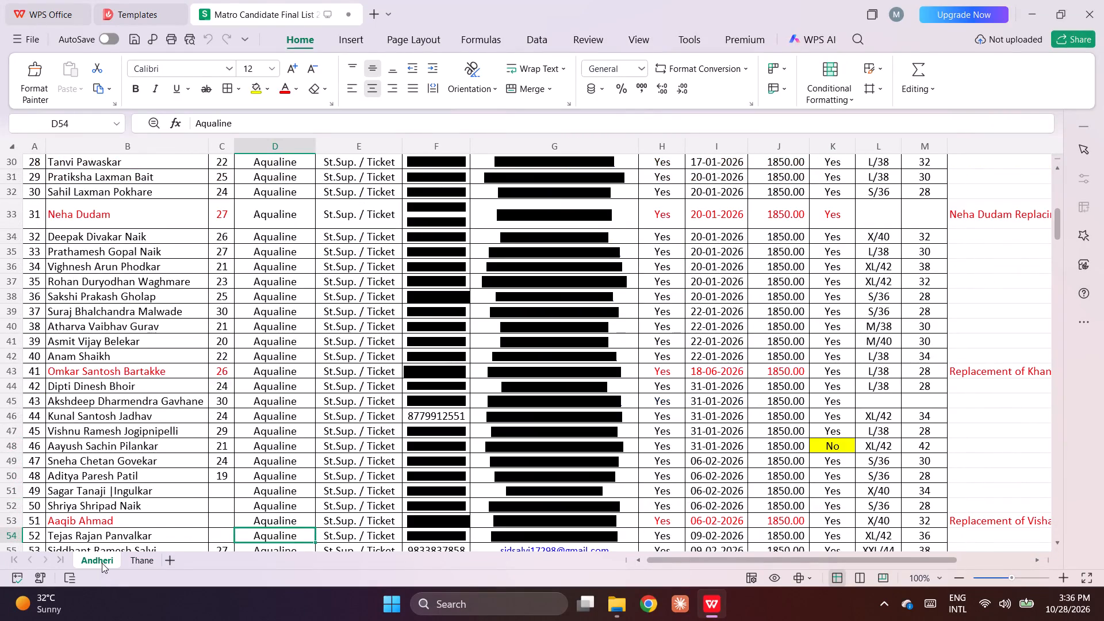
key(Left)
key(Left)
key(Left)
key(Left)
key(Left)
key(Left)
key(Left)
key(Left)
key(Left)
key(Left)
key(Left)
key(Left)
key(Left)
key(Left)
key(Left)
key(Left)
key(Left)
key(Left)
key(Down)
key(Down)
key(Down)
key(Down)
key(Down)
key(Down)
key(Down)
key(Down)
key(Down)
key(Down)
key(Down)
key(Down)
key(Down)
key(Down)
key(Down)
key(Down)
key(Down)
key(Down)
key(Down)
key(Down)
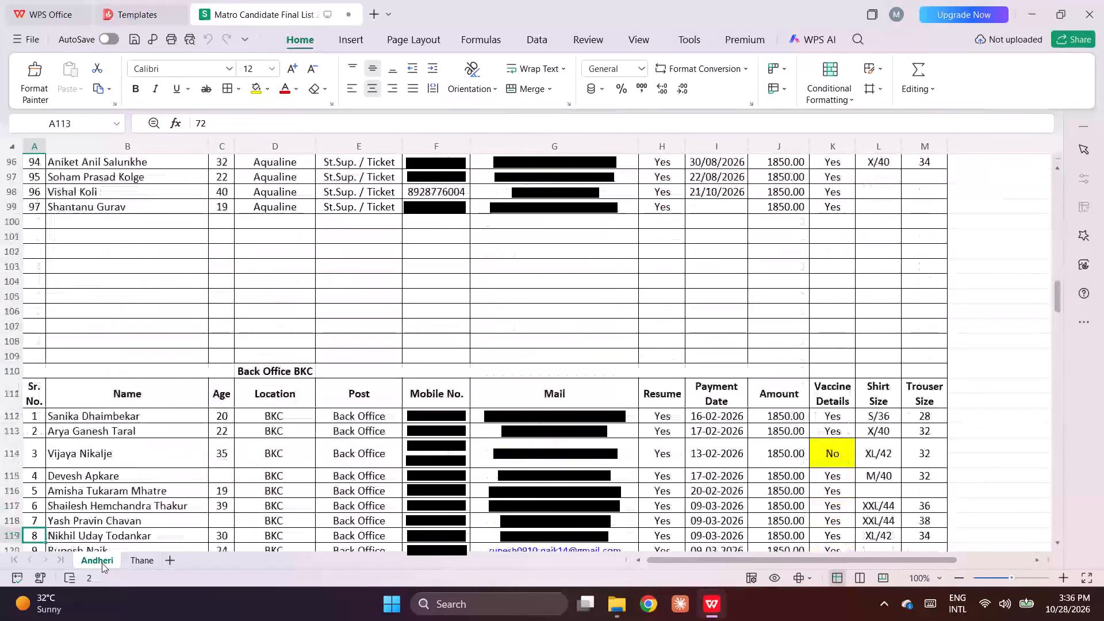
key(Down)
key(Down)
key(Down)
key(Down)
key(Down)
key(Down)
key(Down)
key(Down)
key(Down)
key(Down)
key(Down)
key(Down)
key(Down)
key(Down)
key(Down)
key(Down)
key(Down)
key(Down)
key(Down)
key(Down)
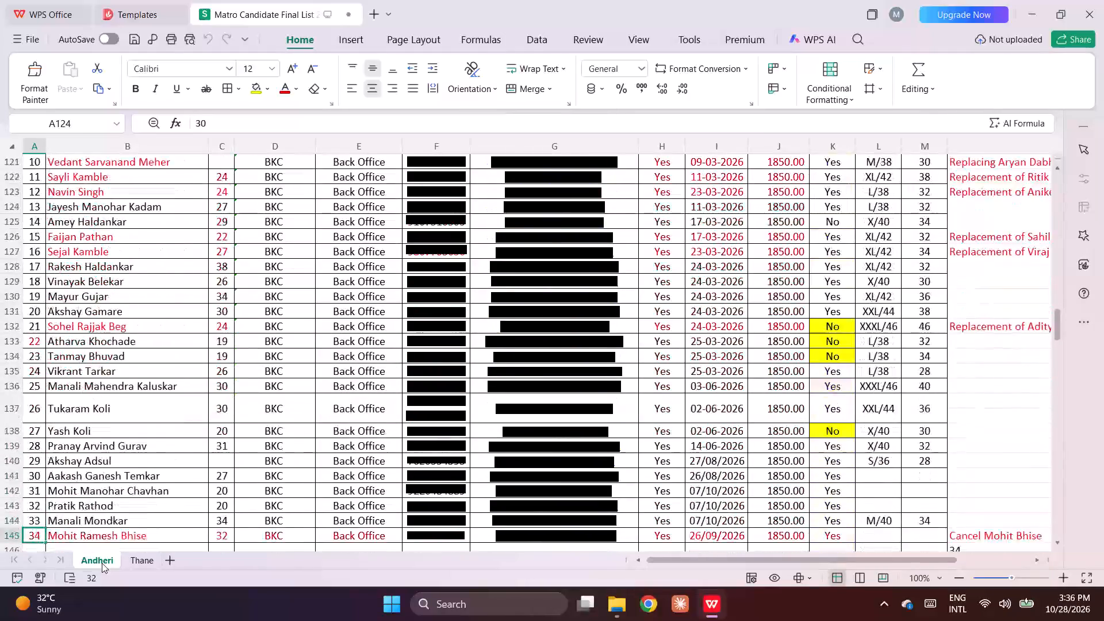
Examine the third Security Supervisor entry on the Andheri sheet, from its serial number across to the shirt size.
key(Up)
key(Up)
key(Up)
key(Up)
key(Up)
key(Up)
key(Up)
key(Up)
key(Up)
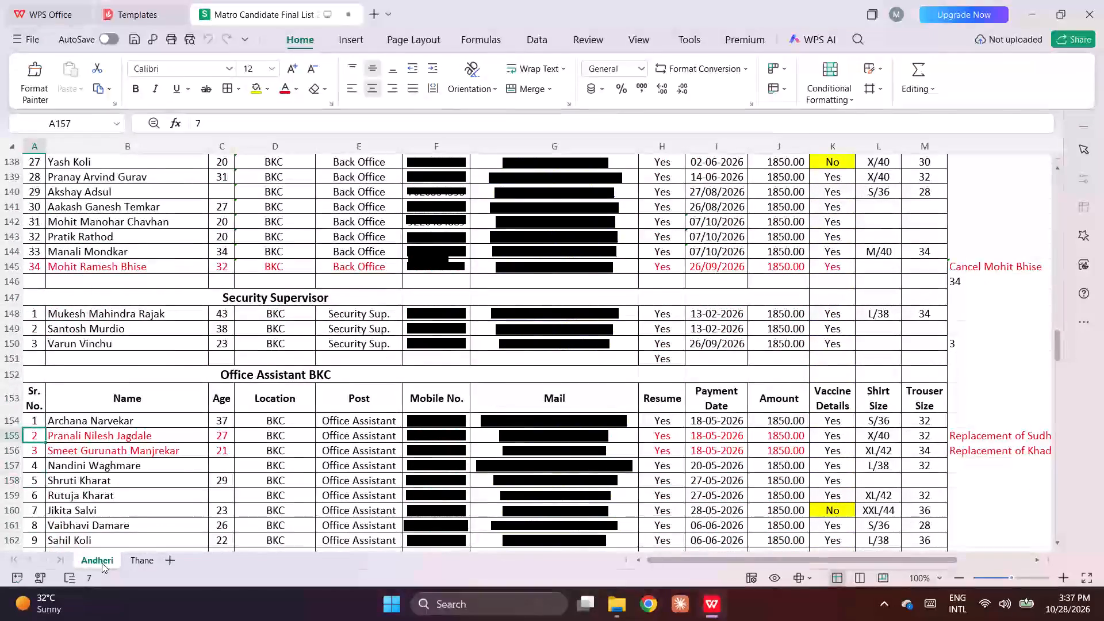
key(Up)
key(Up)
key(Right)
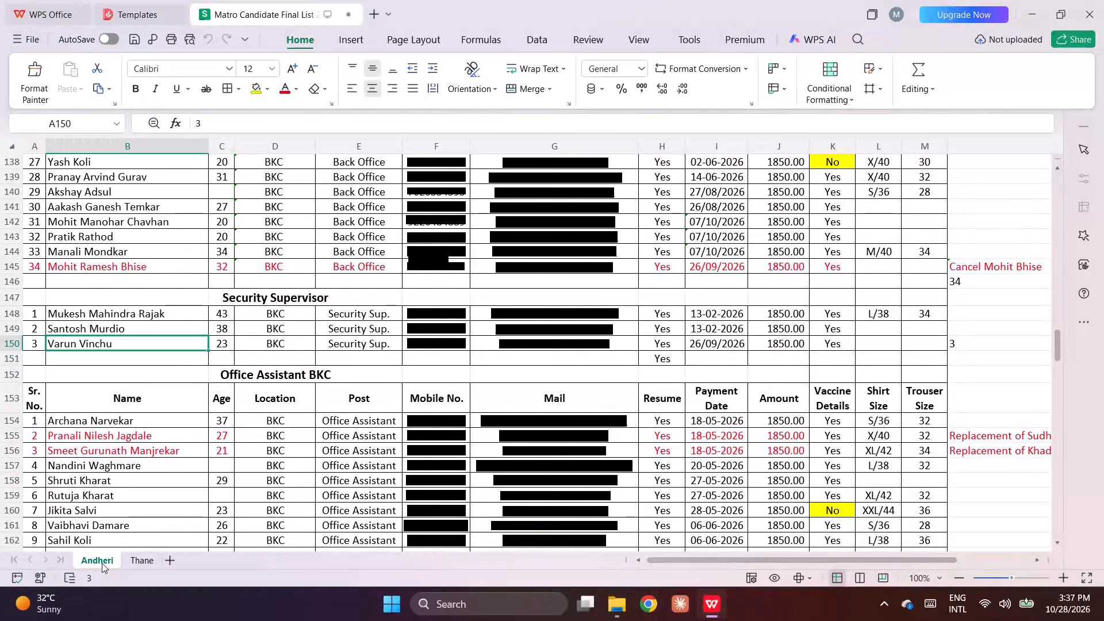
key(Right)
key(Right)
key(Right)
key(Right)
key(Right)
key(Right)
key(Right)
key(Right)
key(Right)
key(Right)
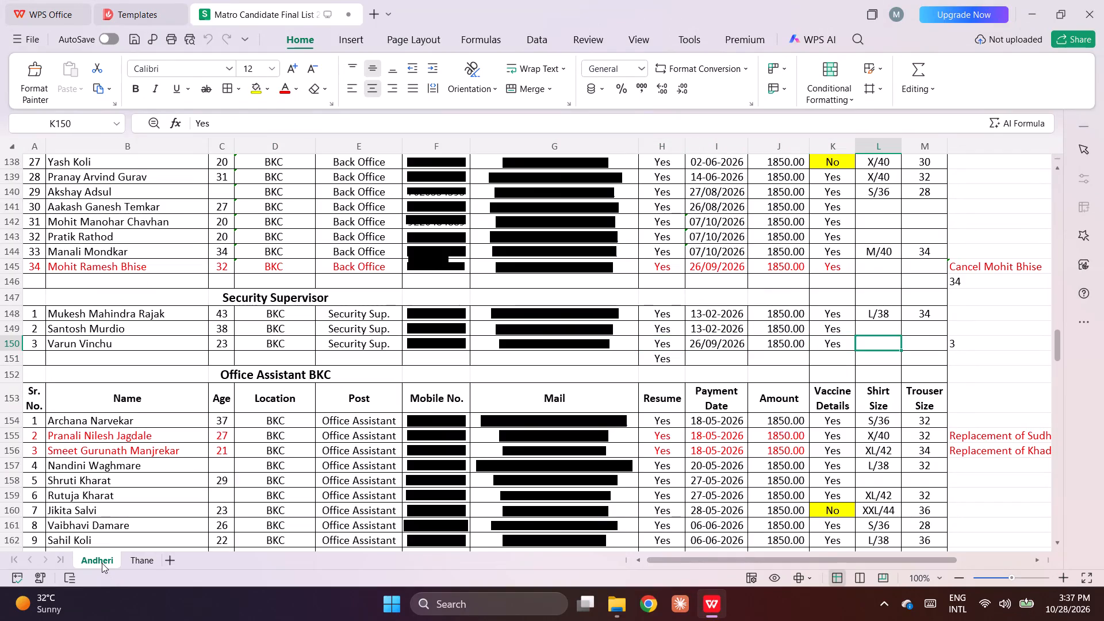
Save the Matro Candidate Final List workbook.
key(ctrl+s)
Return to the start of the Andheri sheet and look over the first Aqualine candidates.
key(Page_Up)
key(Page_Up)
key(Page_Up)
key(Page_Up)
key(Page_Up)
key(Page_Up)
key(Page_Up)
key(Page_Up)
key(Page_Up)
key(Page_Up)
key(Page_Up)
key(Page_Up)
key(Page_Up)
key(Page_Up)
key(Page_Up)
key(Page_Up)
key(Page_Up)
key(Page_Up)
key(Page_Up)
key(Page_Up)
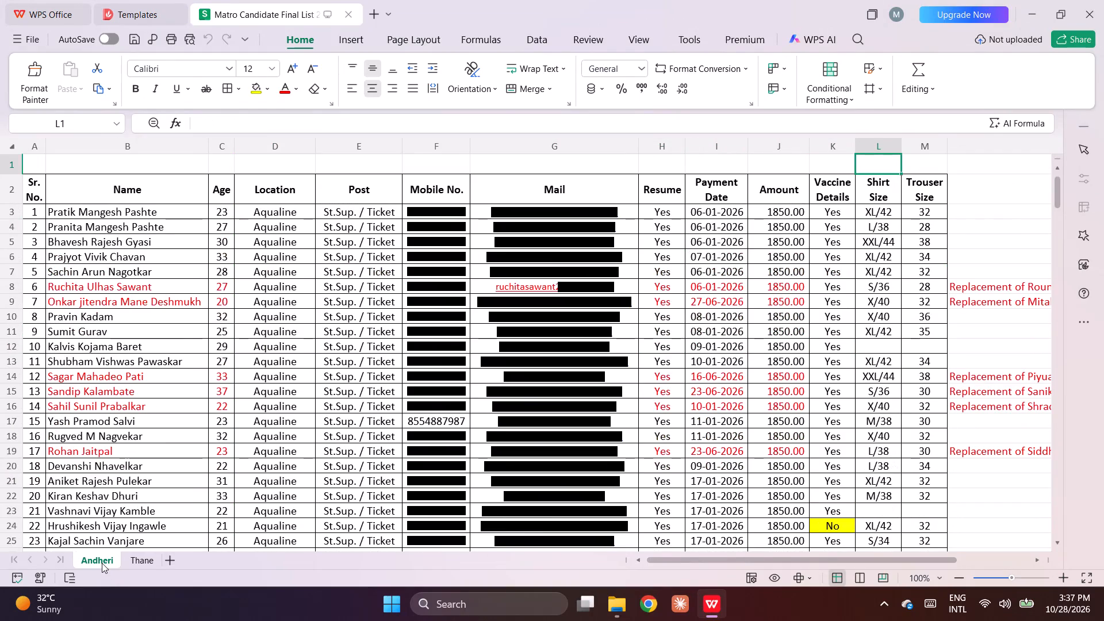
Close the Matro Candidate Final List workbook and leave the spreadsheet program.
click(1099, 7)
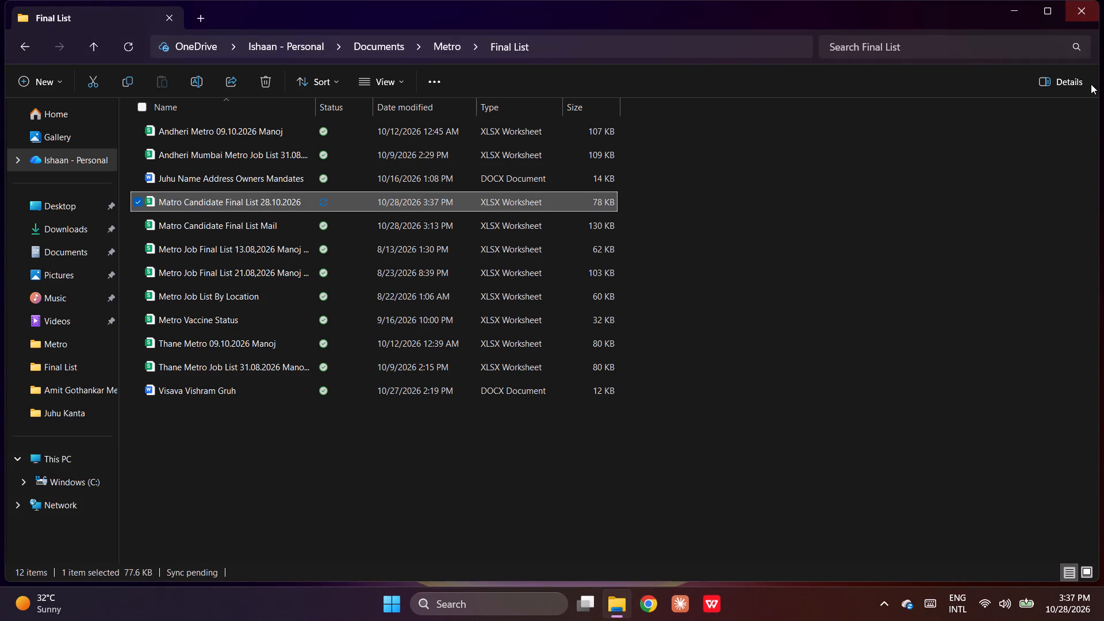
Open Google Chrome with the MD Enterprises profile.
double_click(647, 606)
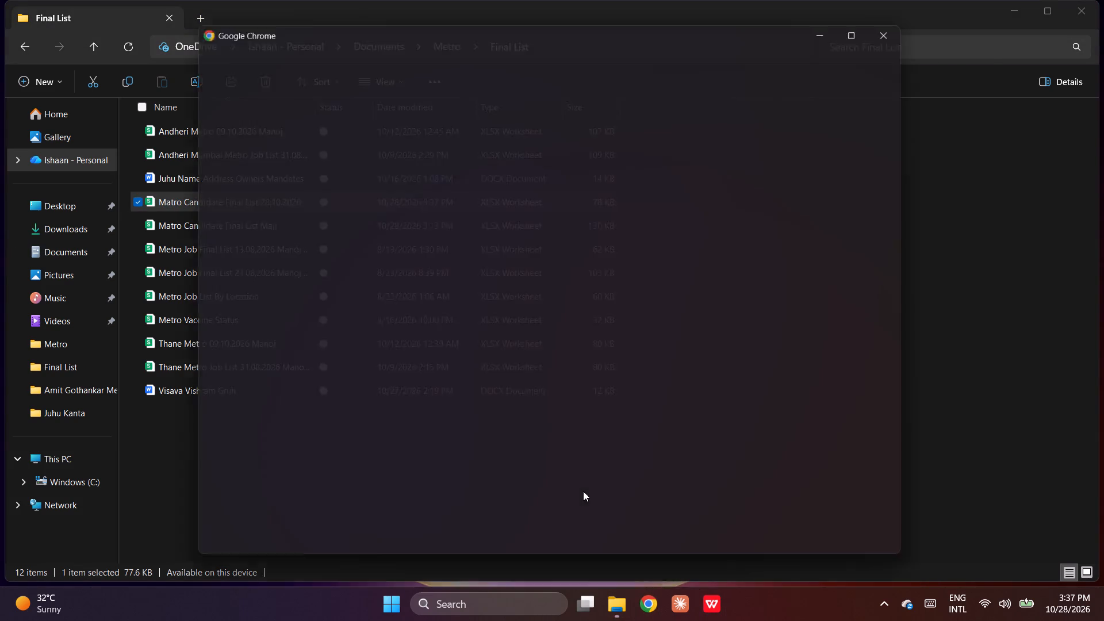
click(503, 338)
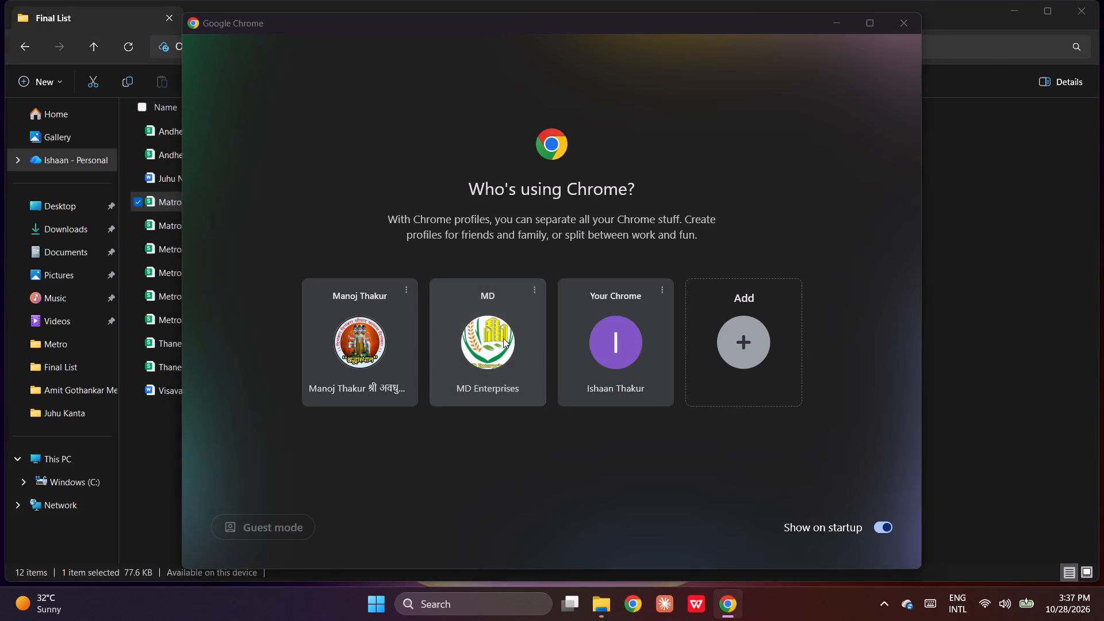
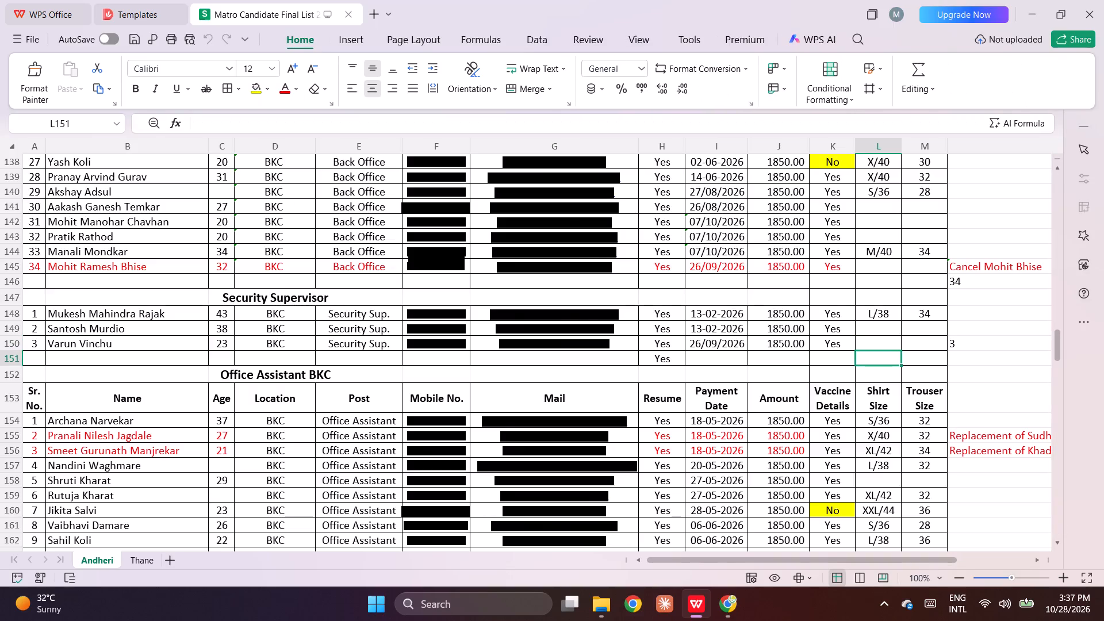
Examine the cancelled Back Office entry with serial number 34 on the Andheri sheet, checking its shirt size, serial number and name cells.
key(Up)
key(Up)
key(Up)
key(Up)
key(Up)
key(Up)
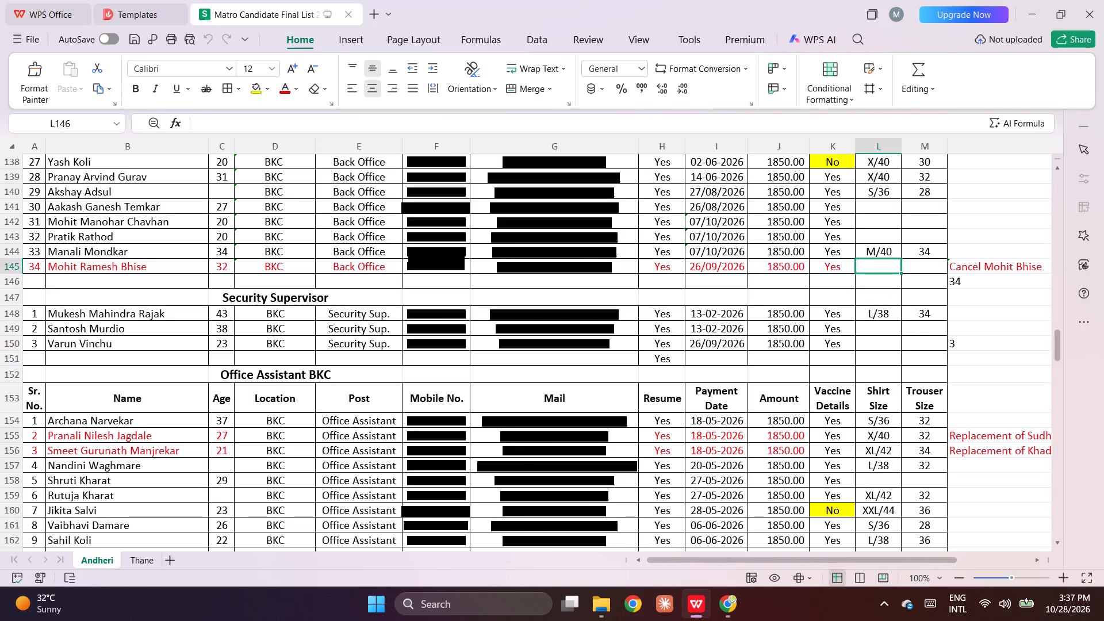
key(Up)
key(Down)
key(Left)
key(Left)
key(Left)
key(Left)
key(Left)
key(Left)
key(Left)
key(Left)
key(Left)
key(Left)
key(Left)
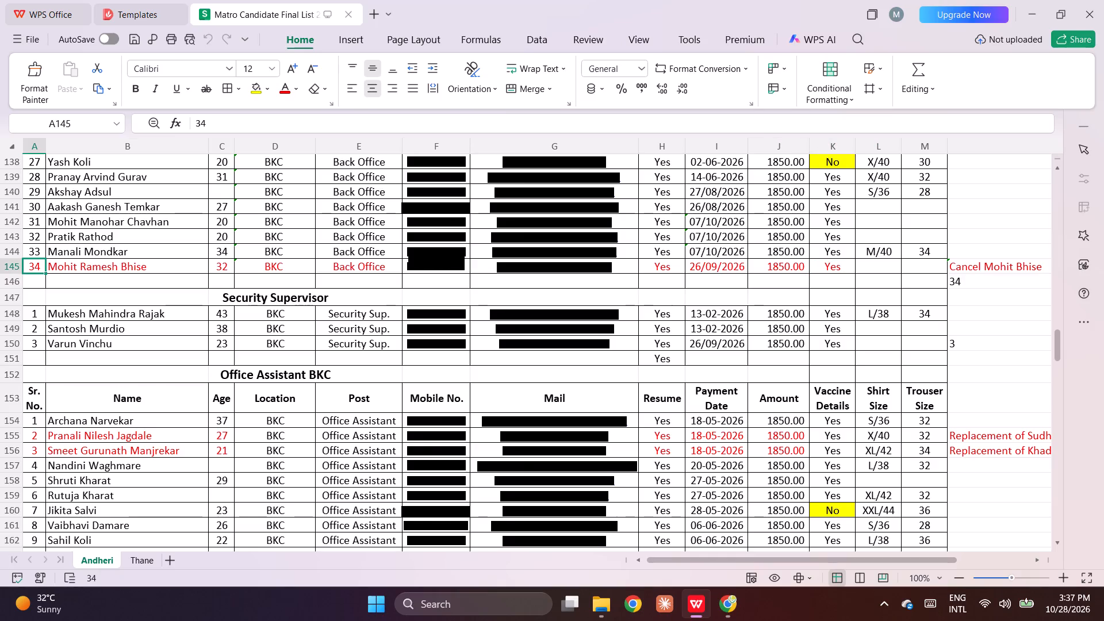
key(Right)
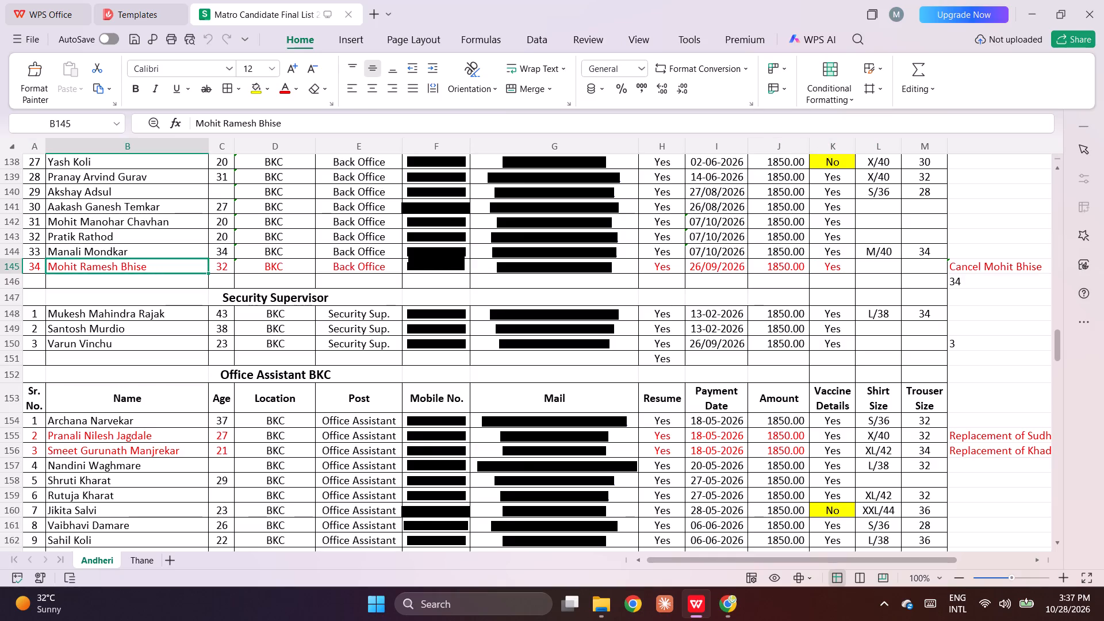
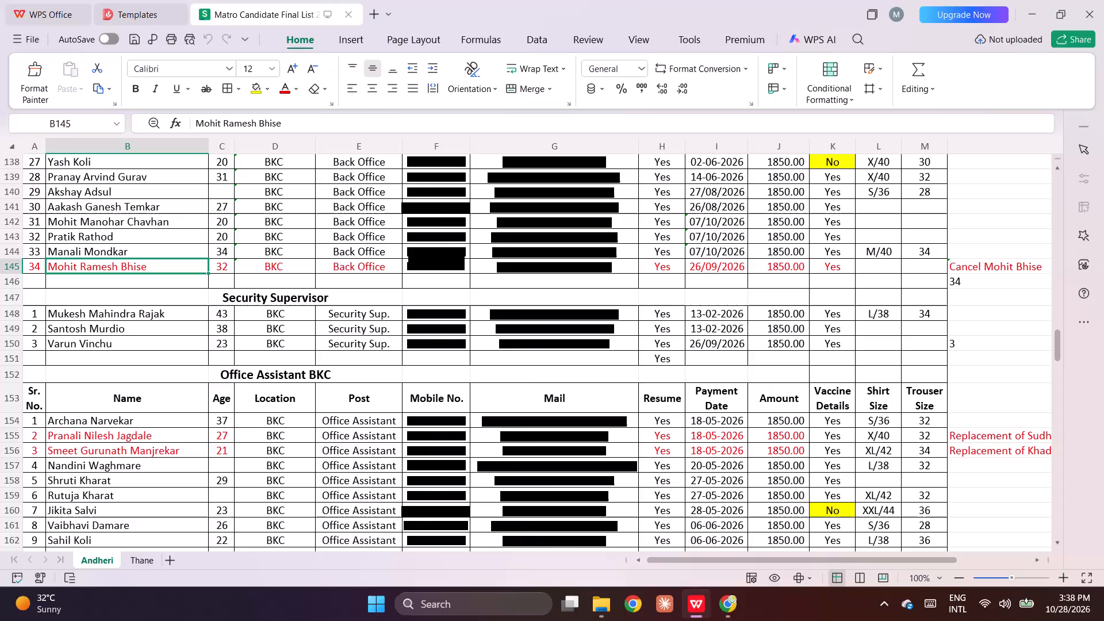
Replace the candidate name in the cancelled Back Office entry with serial number 34 with the replacement candidate's name.
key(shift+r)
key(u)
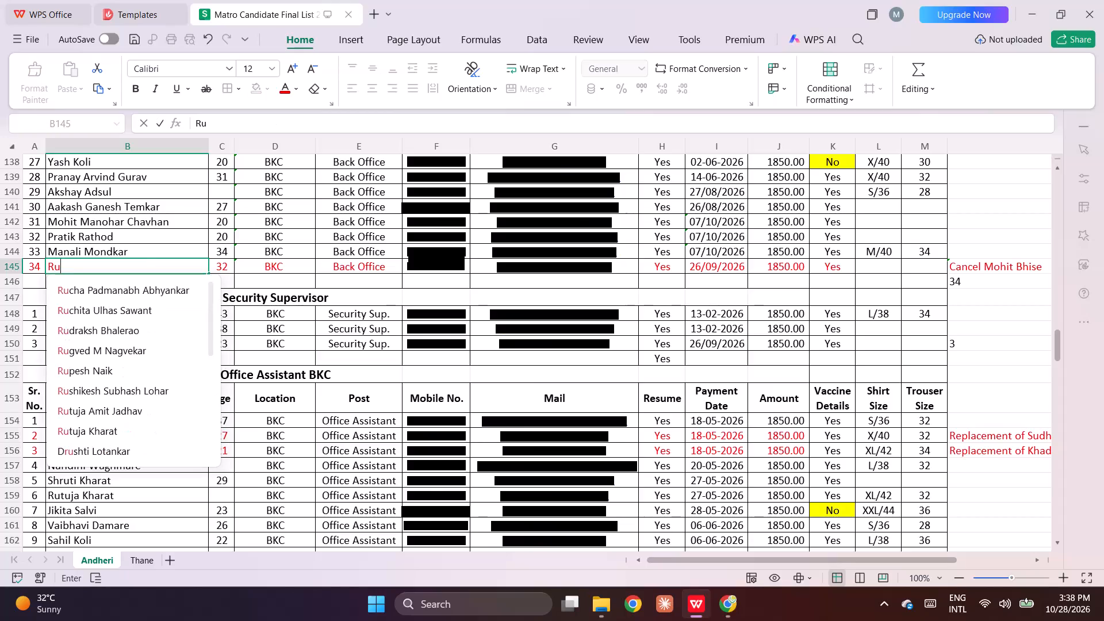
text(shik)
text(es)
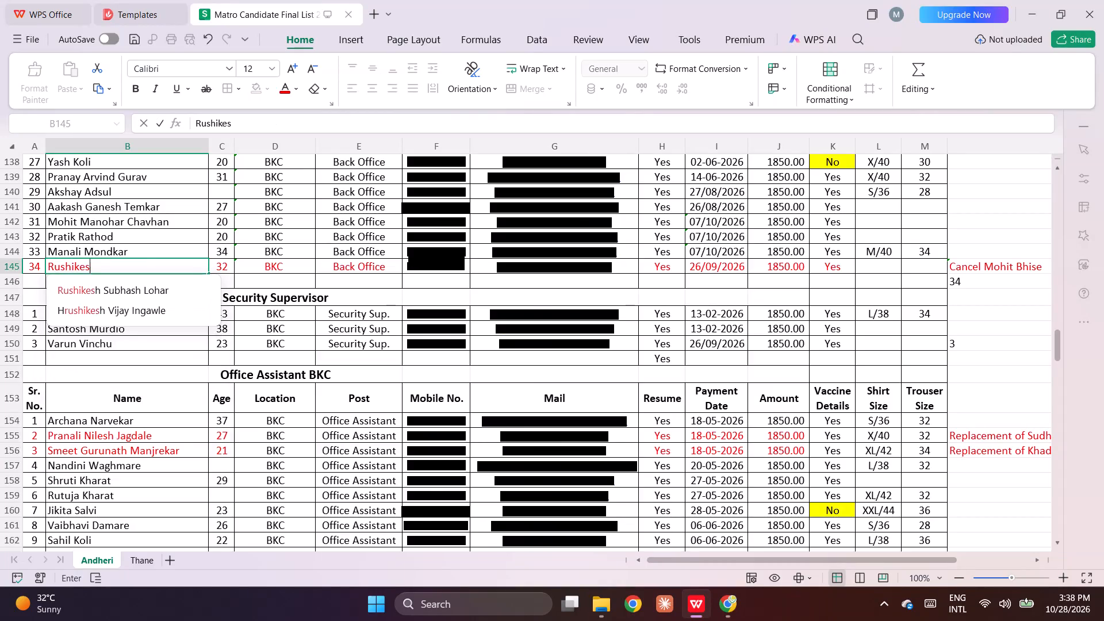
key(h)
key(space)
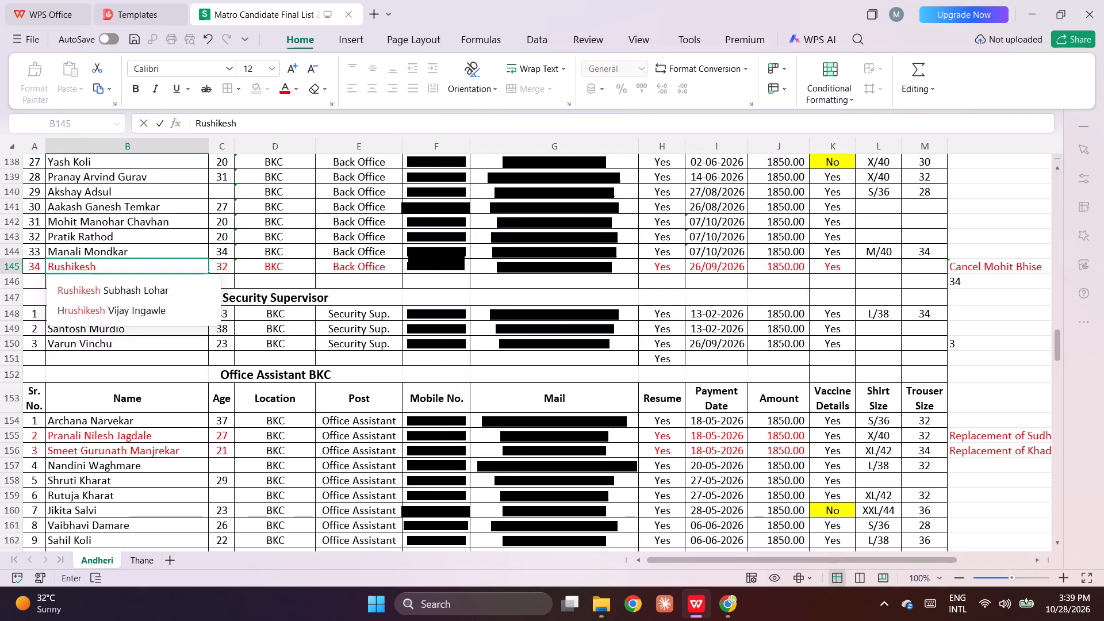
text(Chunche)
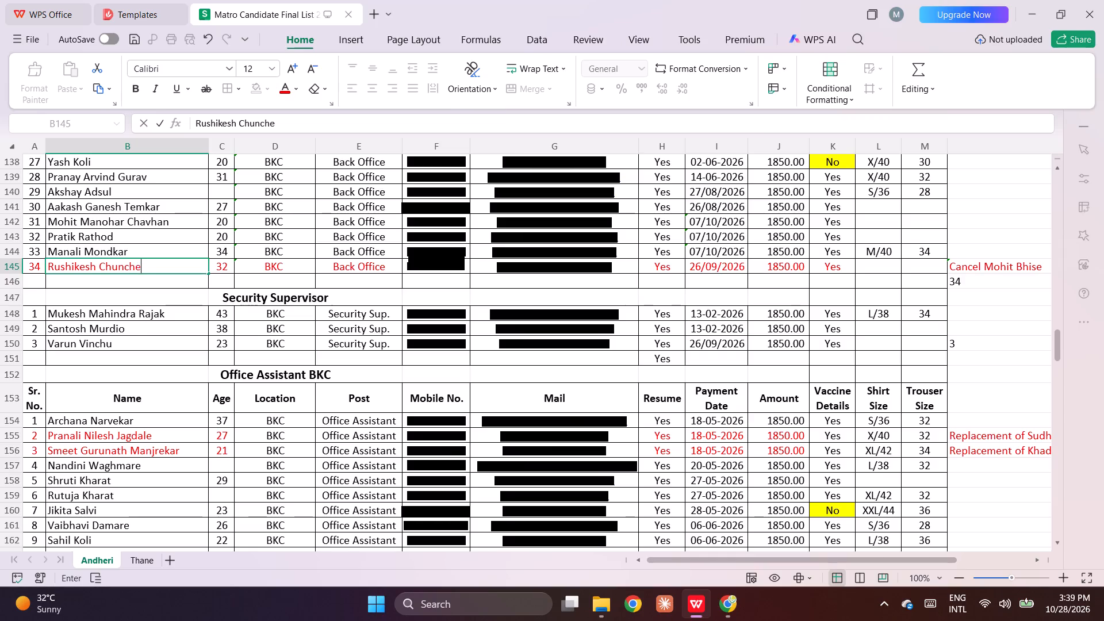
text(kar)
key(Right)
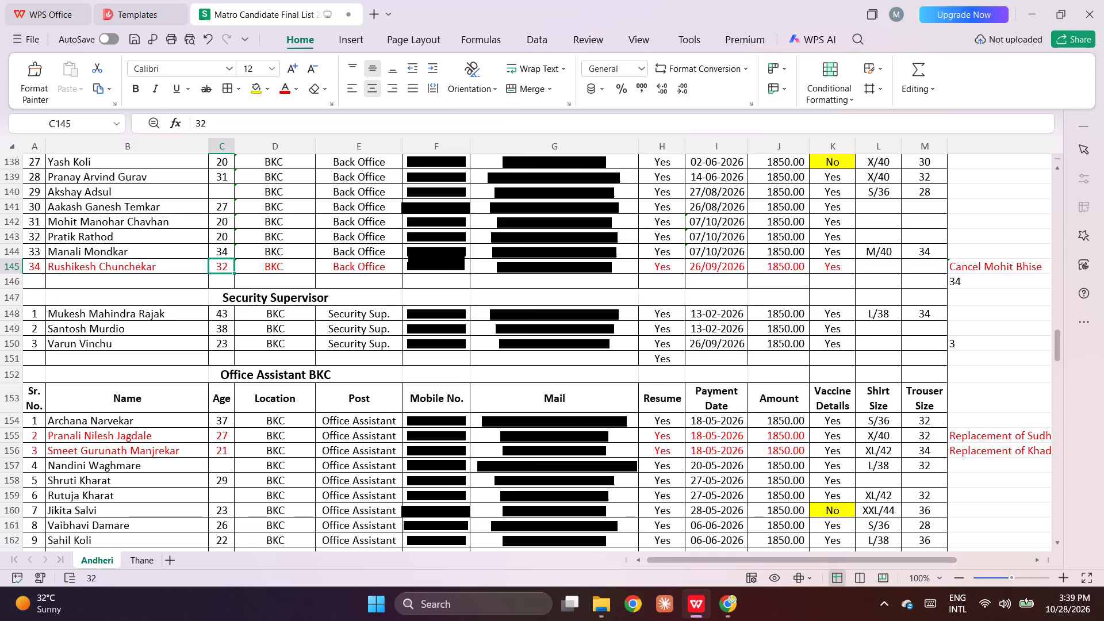
Select the mobile number cell of the Back Office entry with serial number 34.
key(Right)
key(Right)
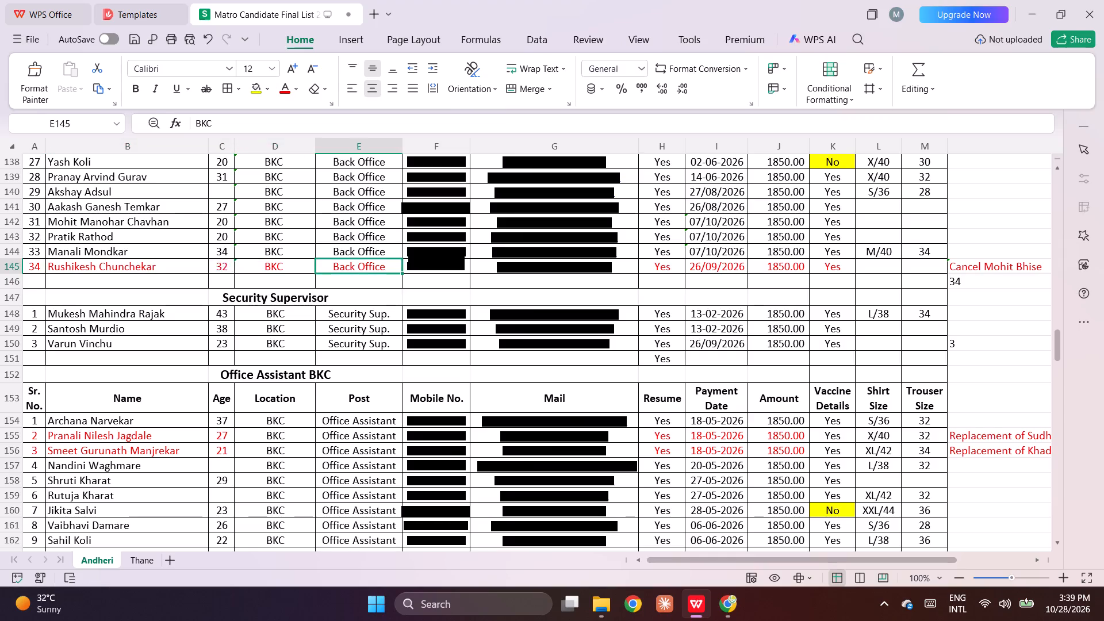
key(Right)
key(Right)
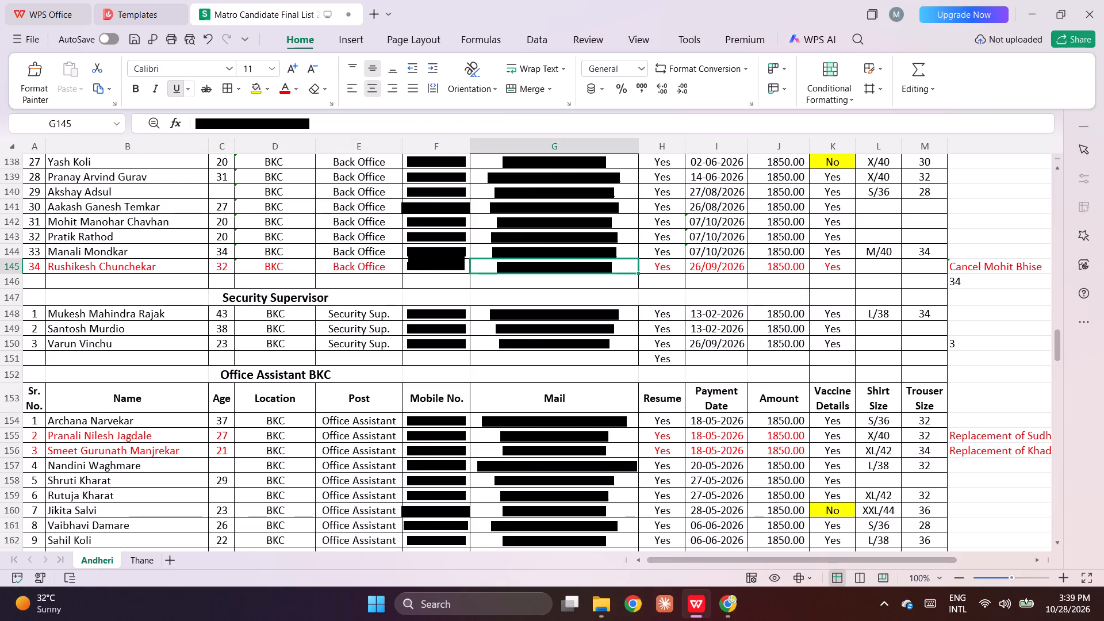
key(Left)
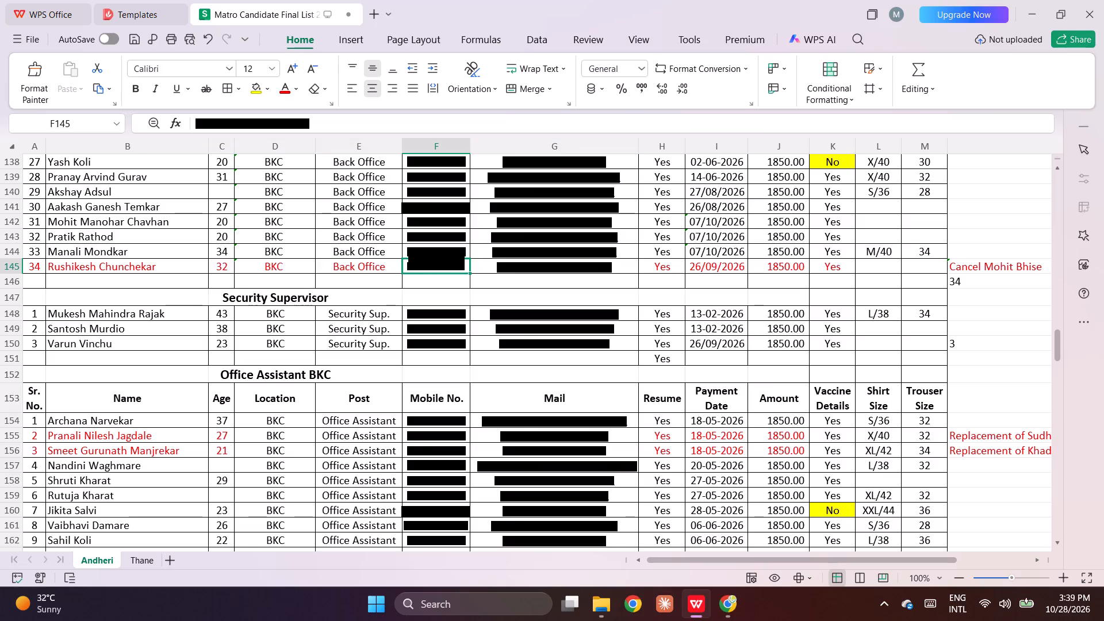
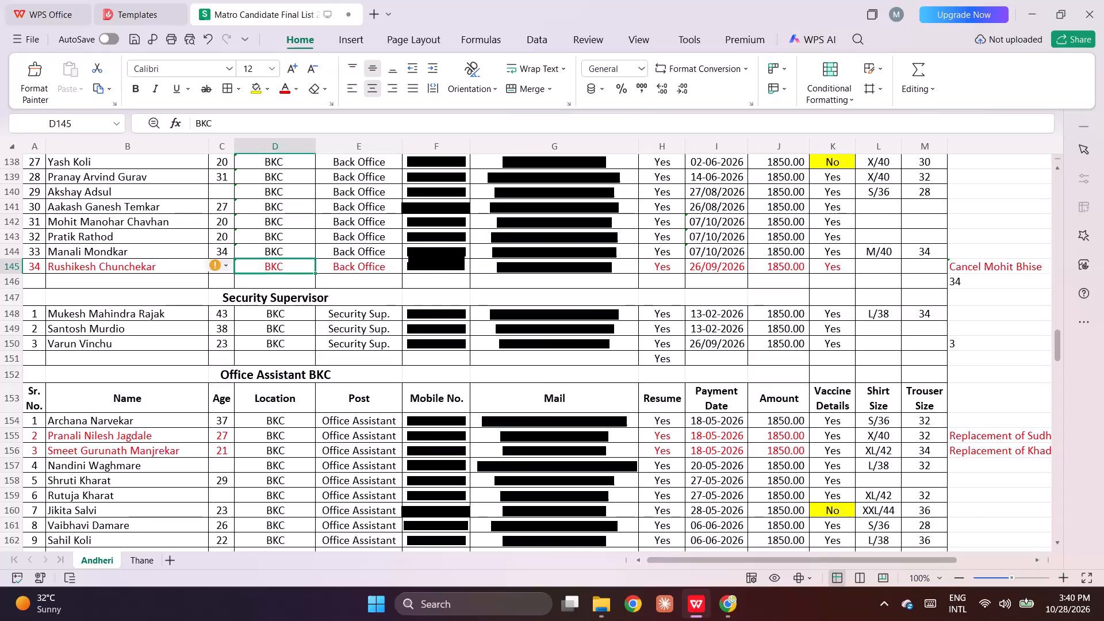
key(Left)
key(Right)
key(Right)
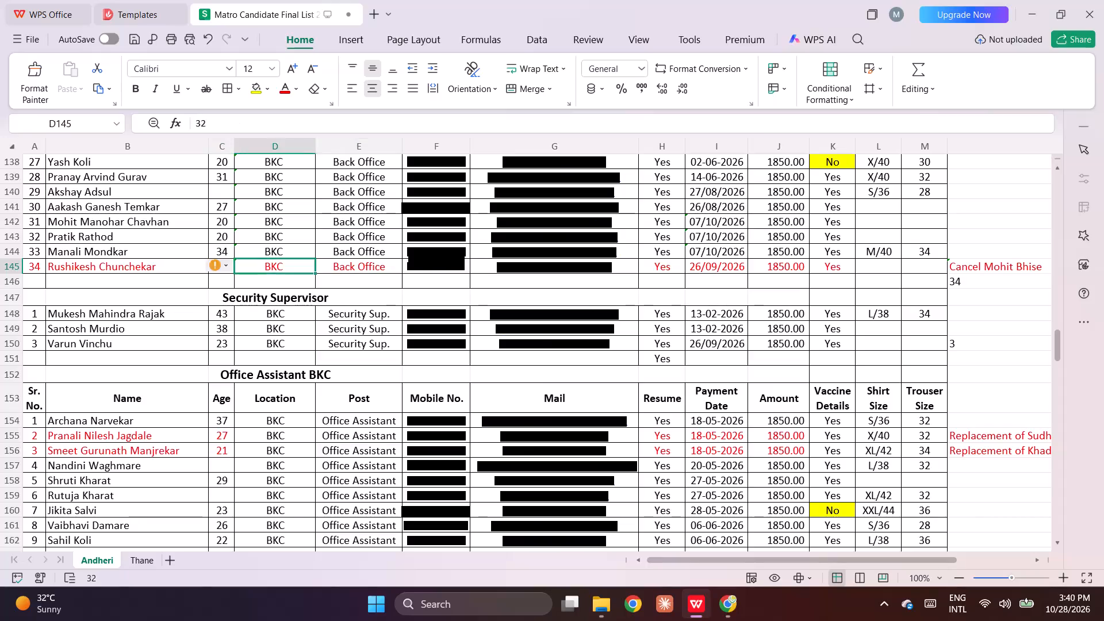
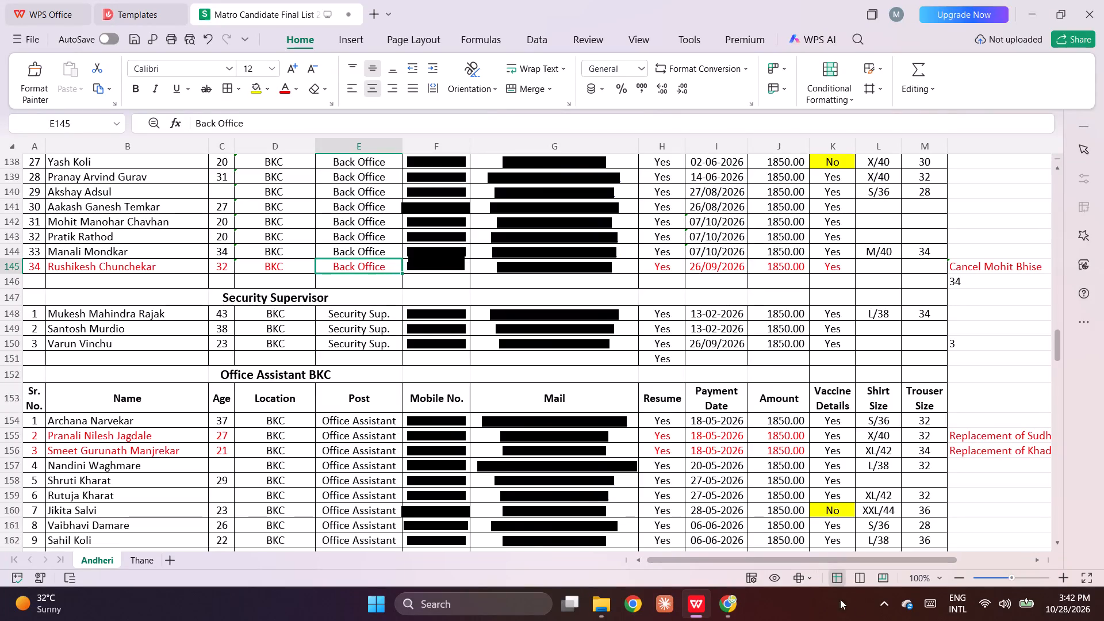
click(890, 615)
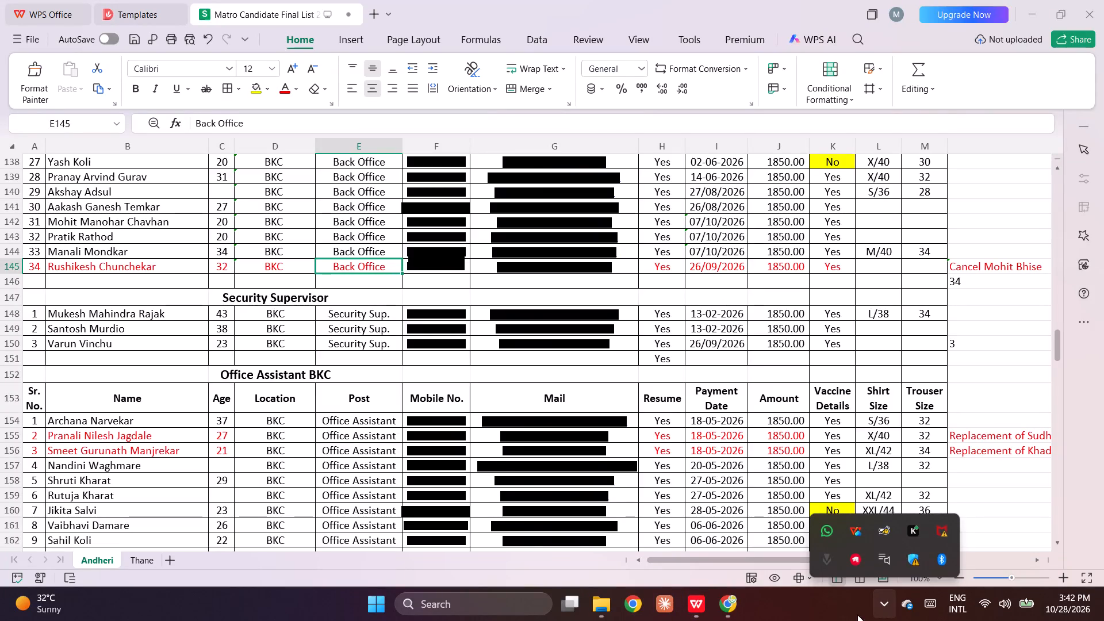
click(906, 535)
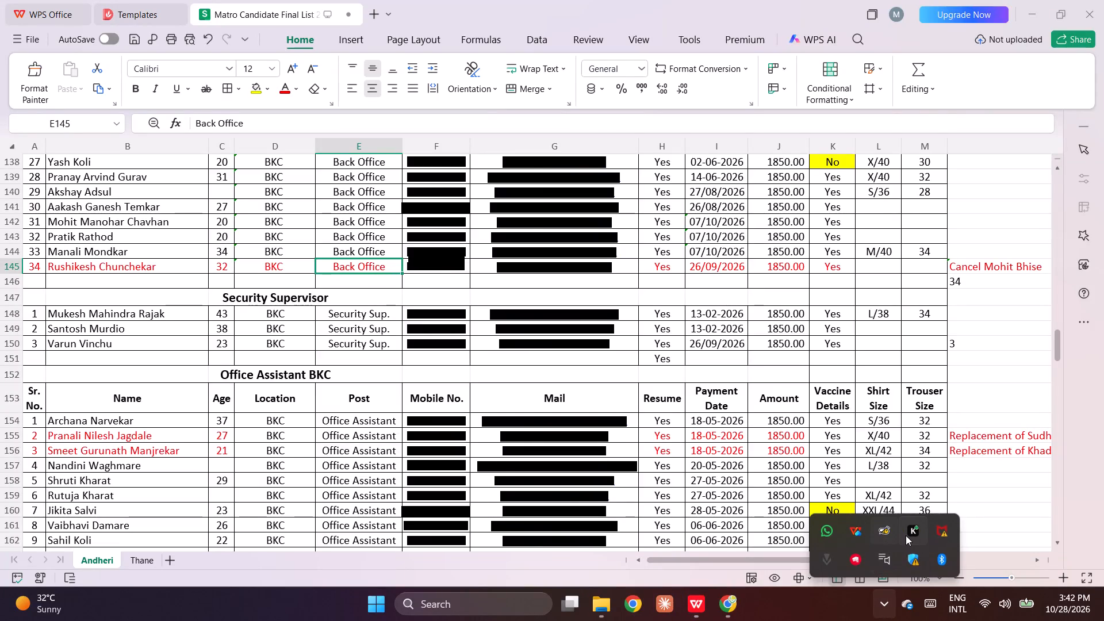
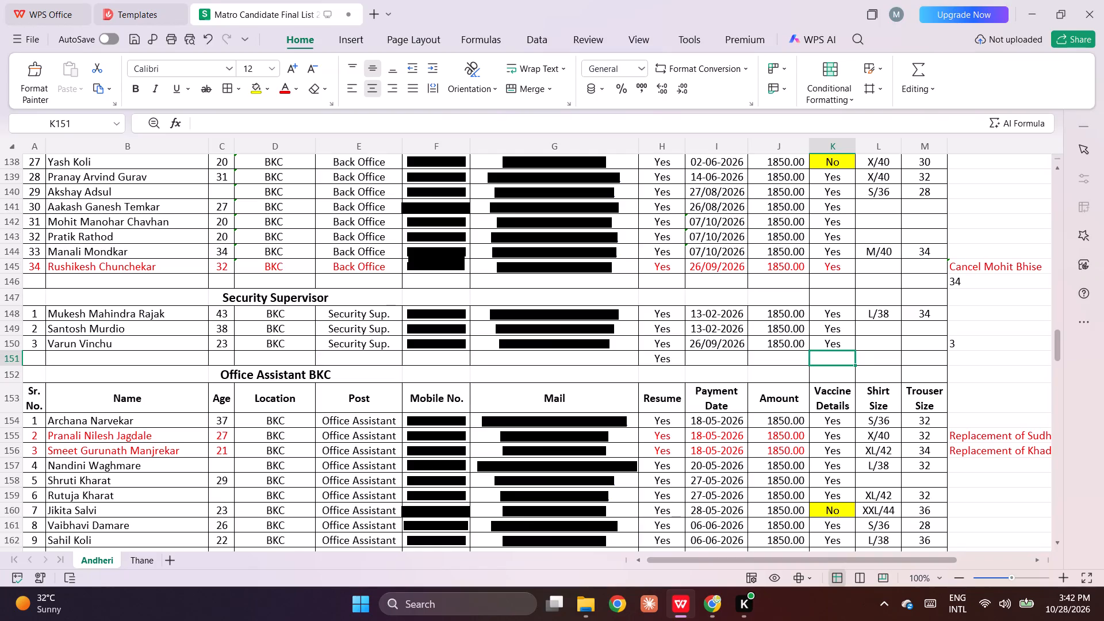
Clear the mobile number and mail of the red Back Office entry numbered 34 in row 145, and save the workbook.
key(Left)
key(Left)
key(Up)
key(Up)
key(Up)
key(Up)
key(Up)
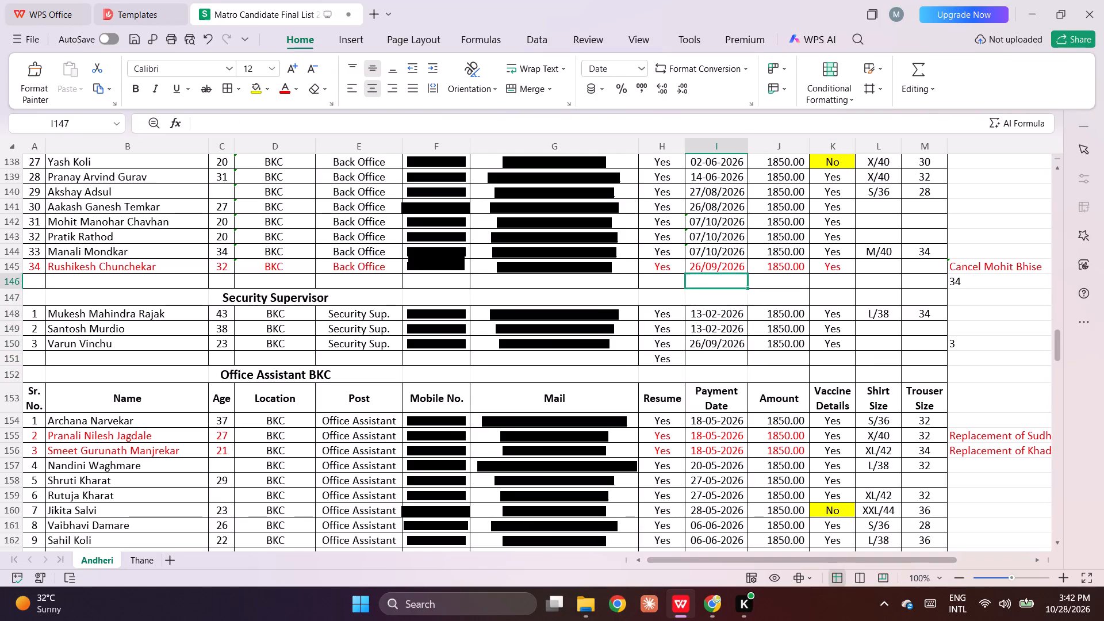
key(Up)
key(Left)
key(Left)
key(Left)
key(Left)
key(Right)
key(shift+Right)
key(shift+Right)
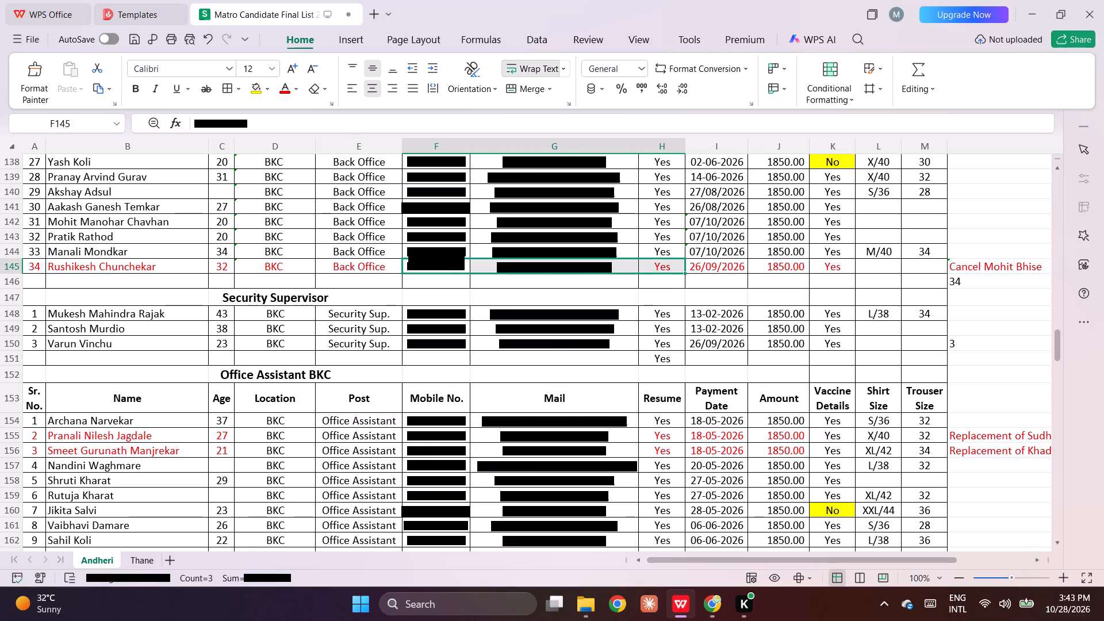
key(shift+Left)
key(Delete)
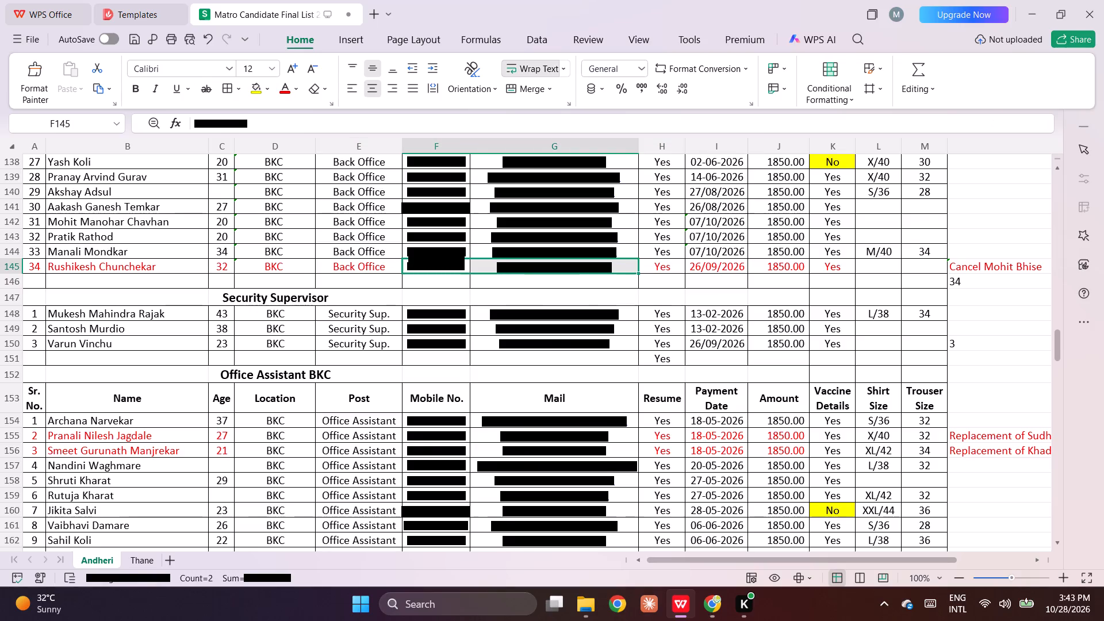
key(Right)
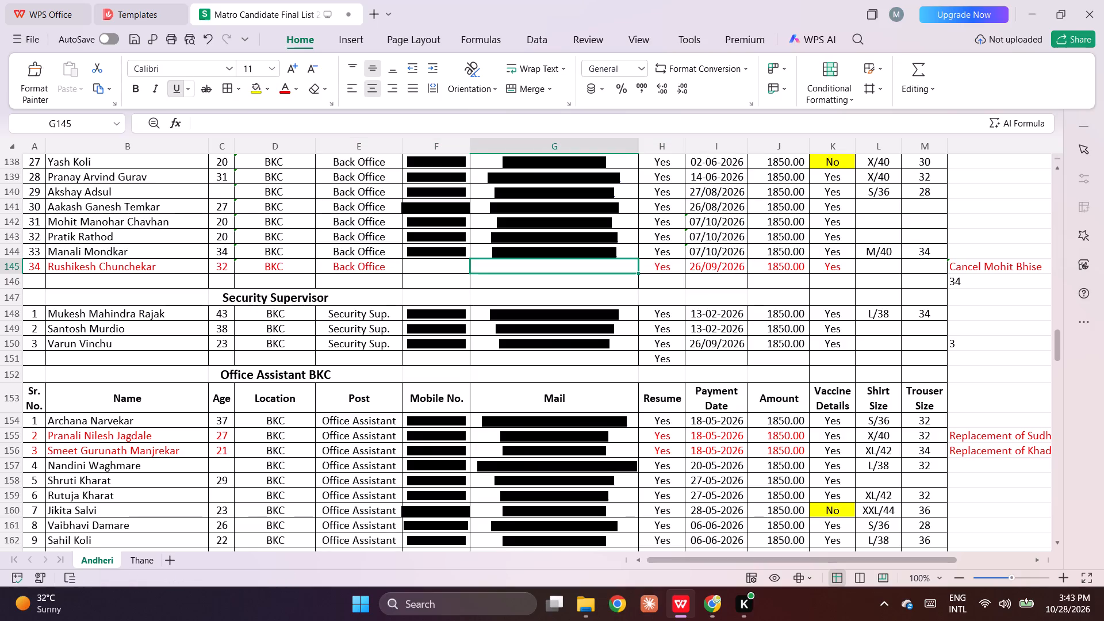
key(ctrl+s)
Delete the count 34 from column N of the empty row 146, below the Back Office list.
key(Right)
key(Right)
key(Right)
key(Right)
key(Down)
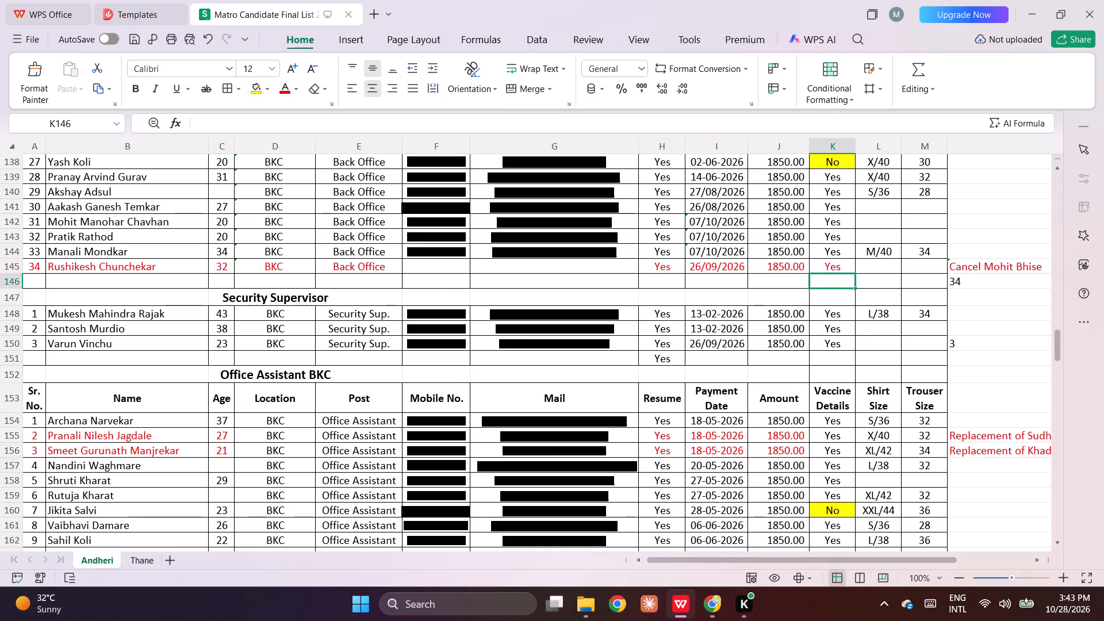
key(Right)
key(Right)
key(Right)
key(Left)
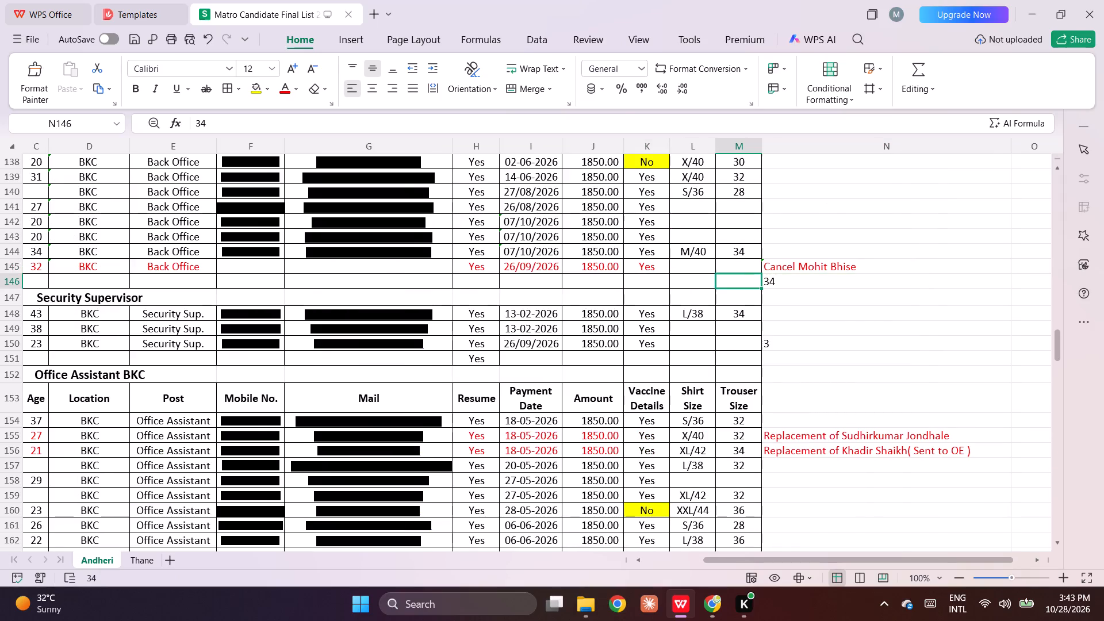
key(Right)
key(Delete)
Return to the beginning of the empty row 146 under the last Back Office entry.
key(Left)
key(Left)
key(Left)
key(Left)
key(Left)
key(Left)
key(Left)
key(Left)
key(Left)
key(Left)
key(Left)
key(Left)
key(Left)
key(Left)
key(Left)
key(Left)
key(Left)
key(Left)
key(Left)
key(Left)
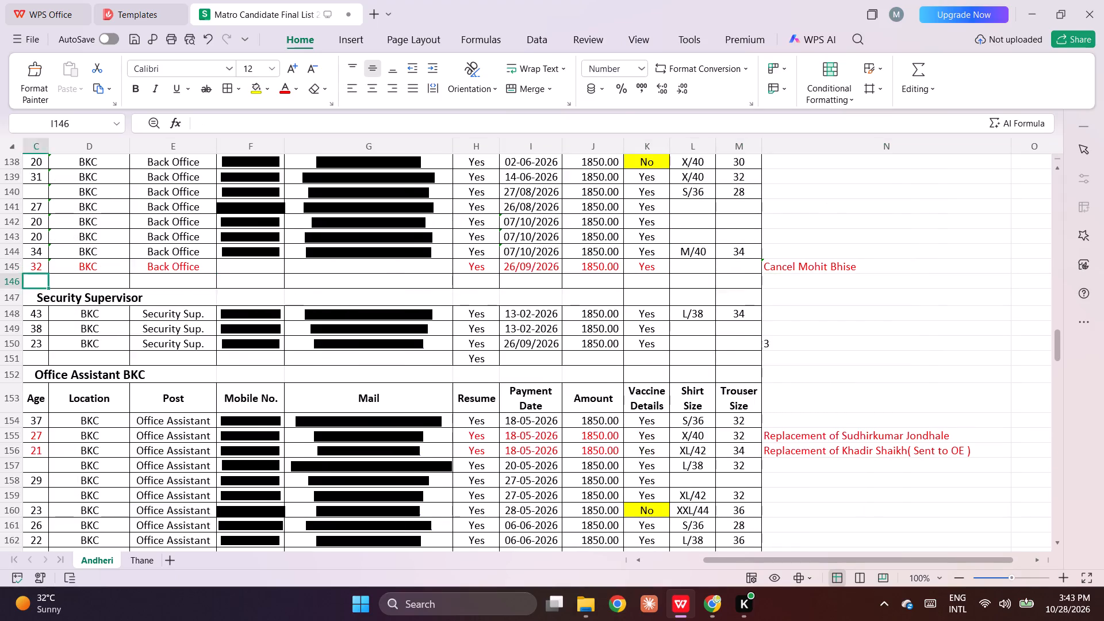
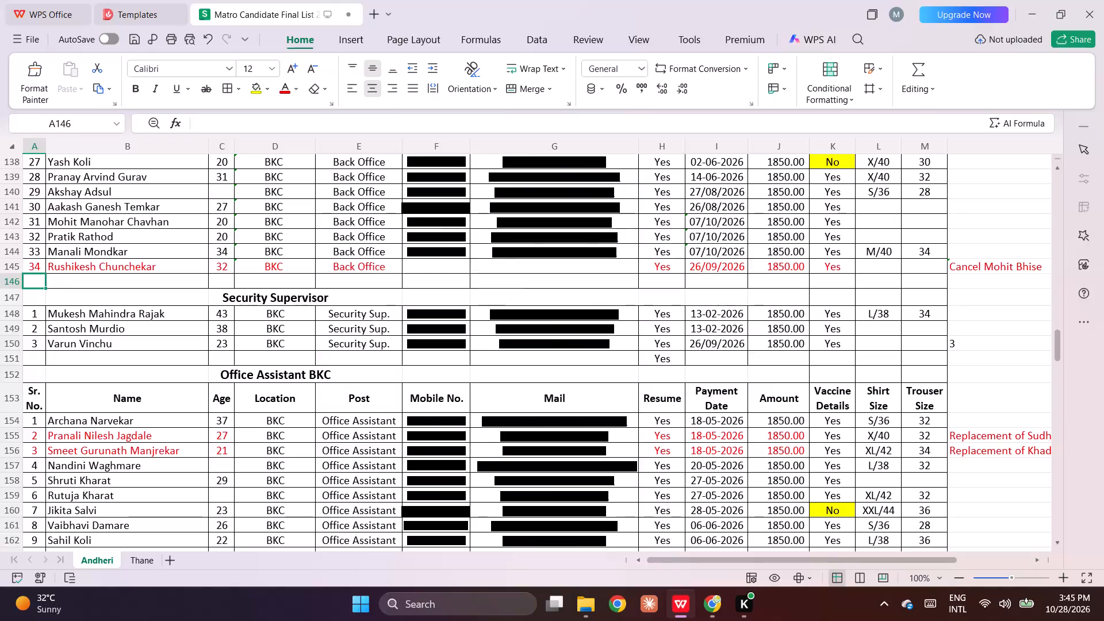
Search the Andheri sheet for "soniya" and colour the matching Office Executive entry red from the name through column N.
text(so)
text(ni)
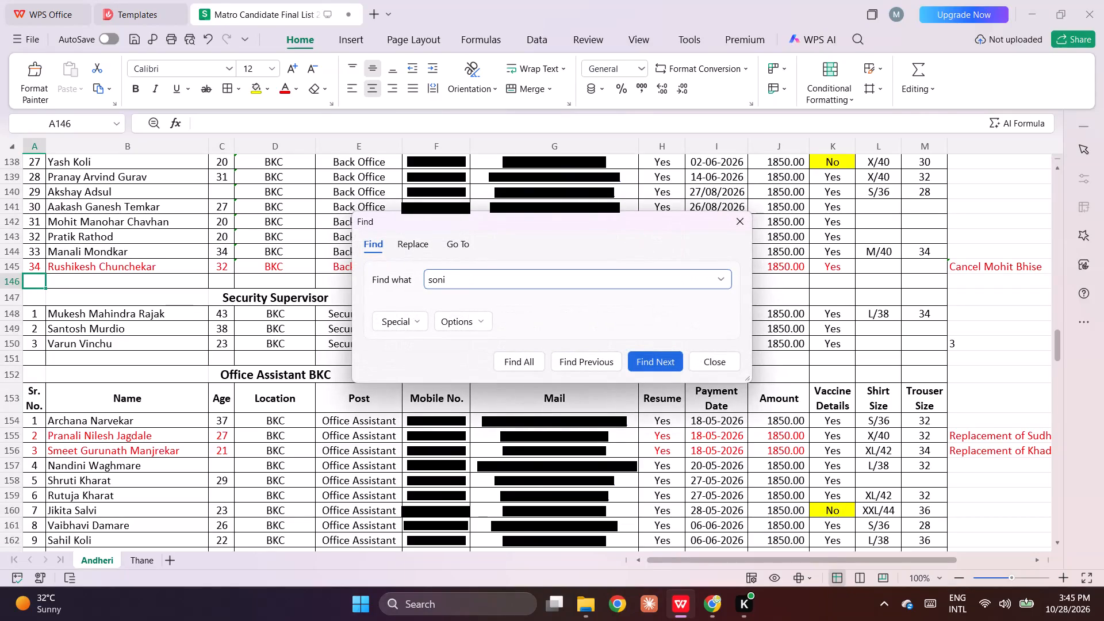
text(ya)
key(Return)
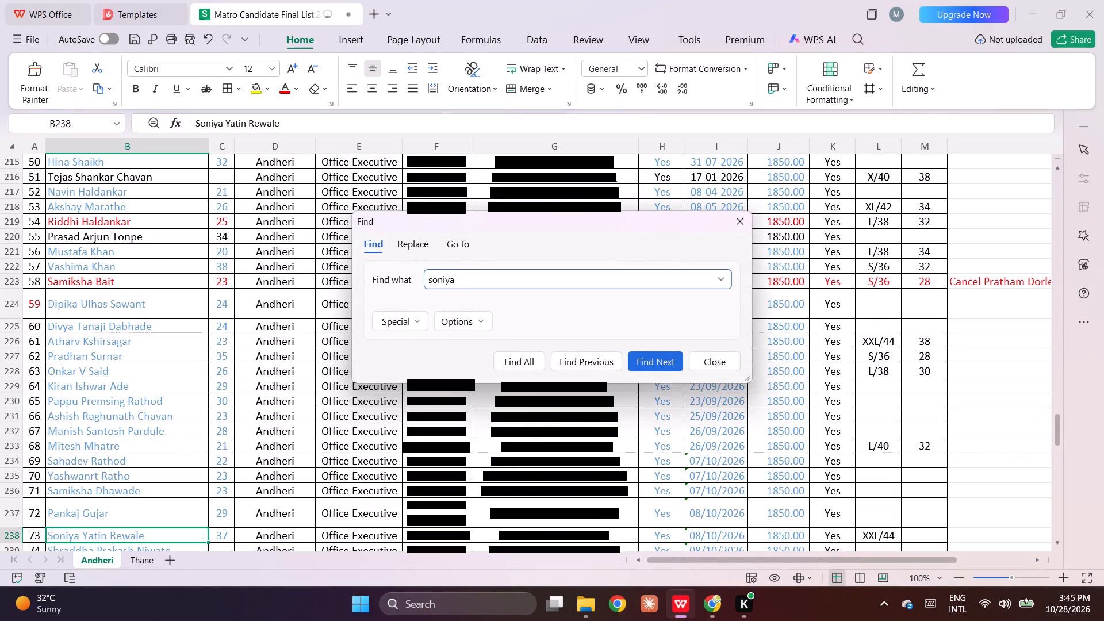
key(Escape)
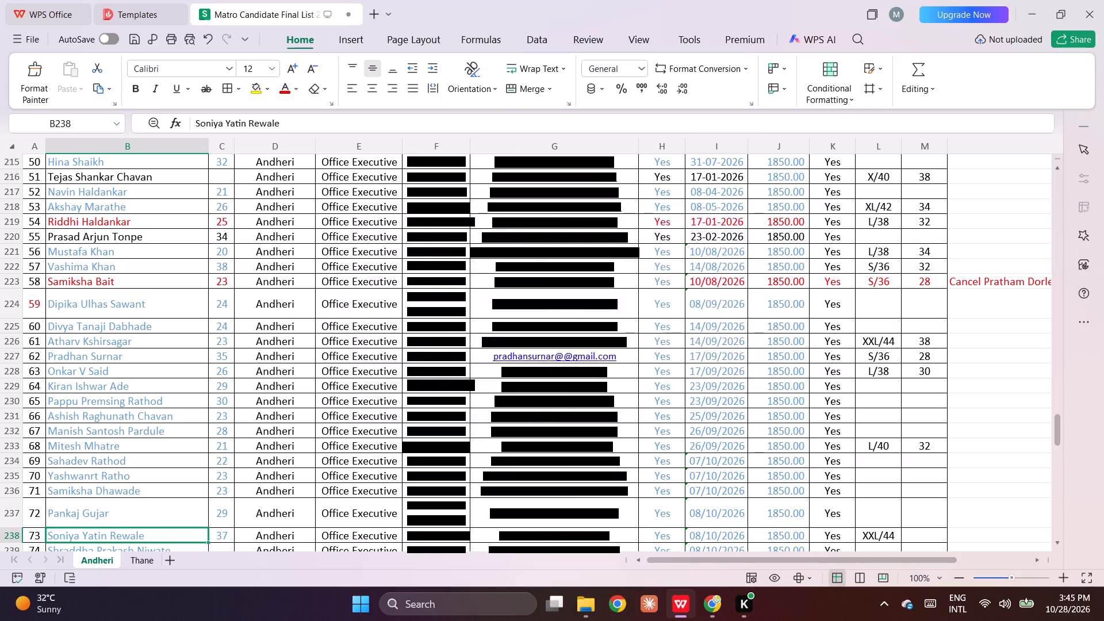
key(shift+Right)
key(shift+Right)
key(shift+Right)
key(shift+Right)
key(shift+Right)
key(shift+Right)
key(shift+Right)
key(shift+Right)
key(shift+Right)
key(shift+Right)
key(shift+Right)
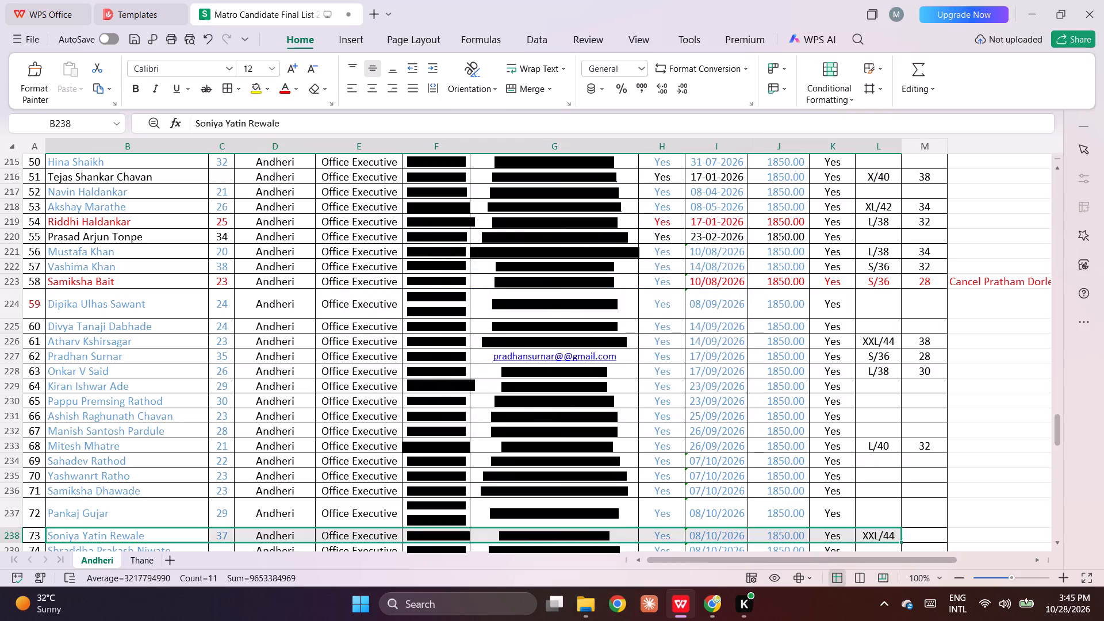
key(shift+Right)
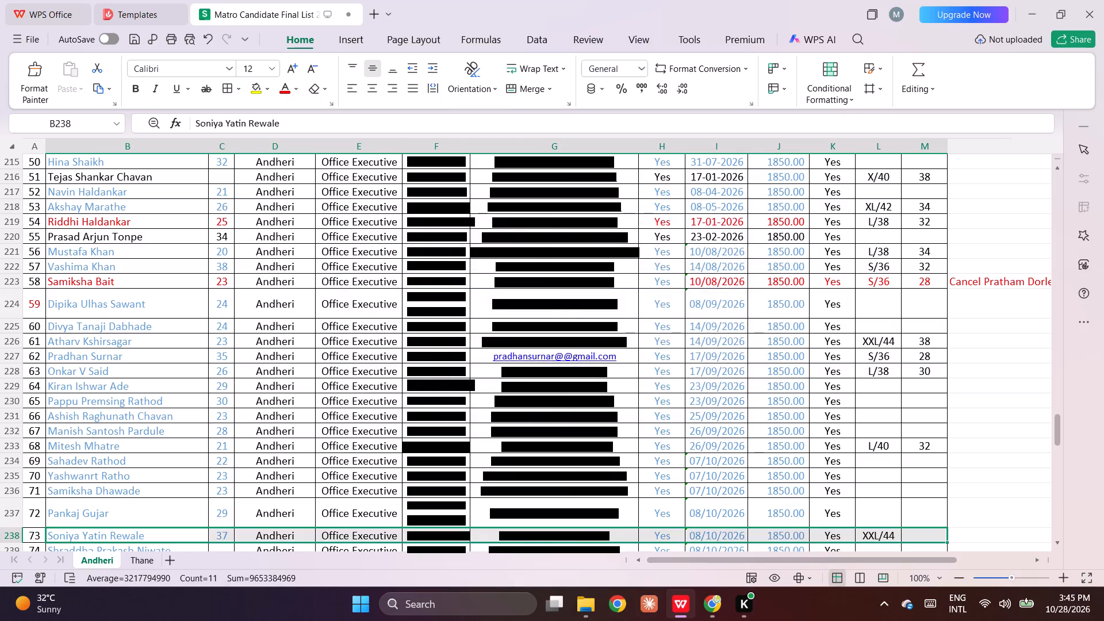
click(283, 85)
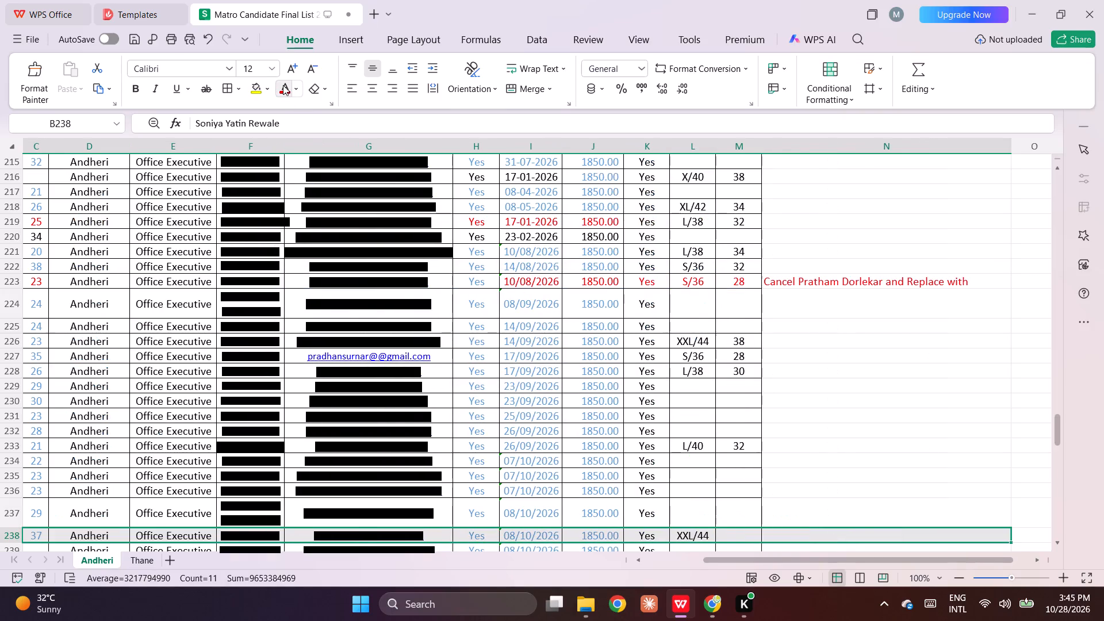
Add a remark in column N of row 238 reading "Cancel" followed by that candidate's name.
key(Left)
key(Left)
key(Left)
key(Right)
key(Right)
key(Right)
key(Right)
key(Right)
key(Right)
key(Right)
key(Right)
key(Right)
key(Right)
key(Right)
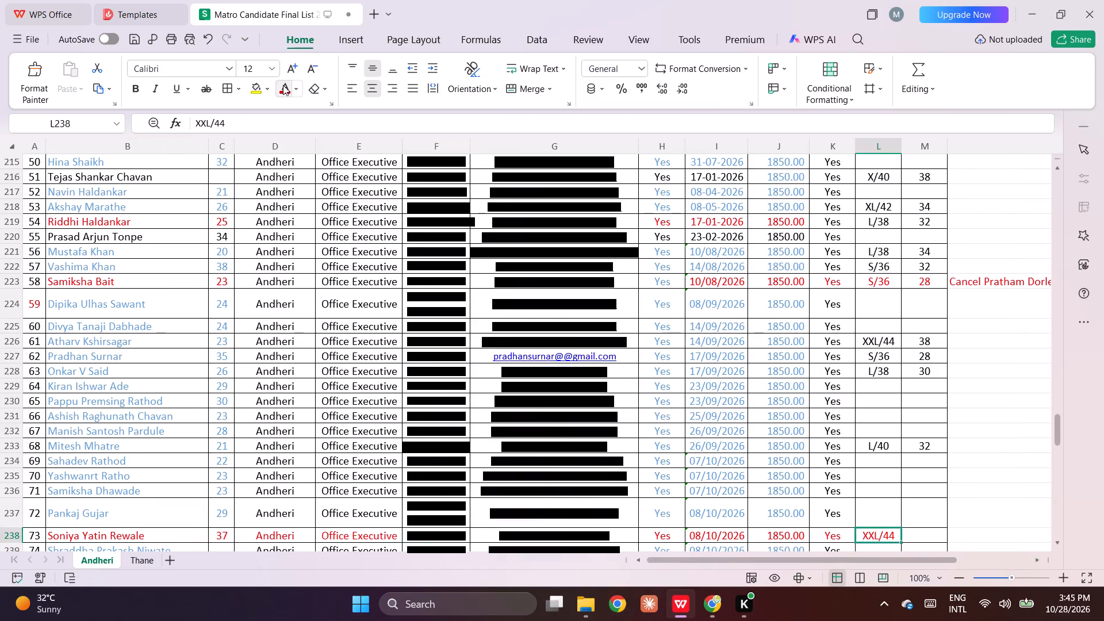
key(Right)
key(Right)
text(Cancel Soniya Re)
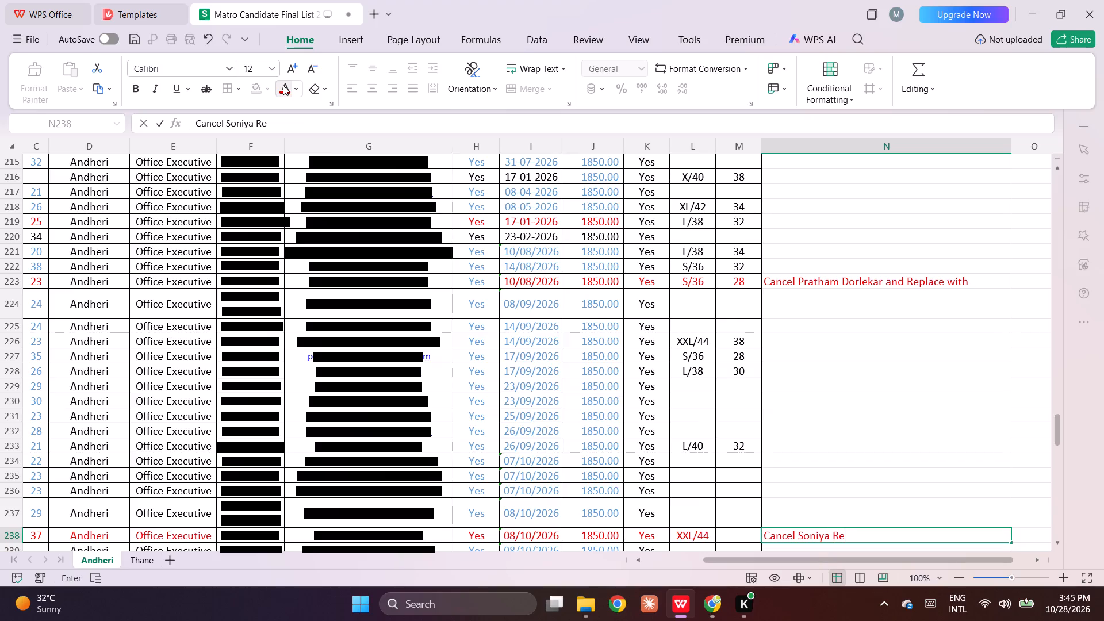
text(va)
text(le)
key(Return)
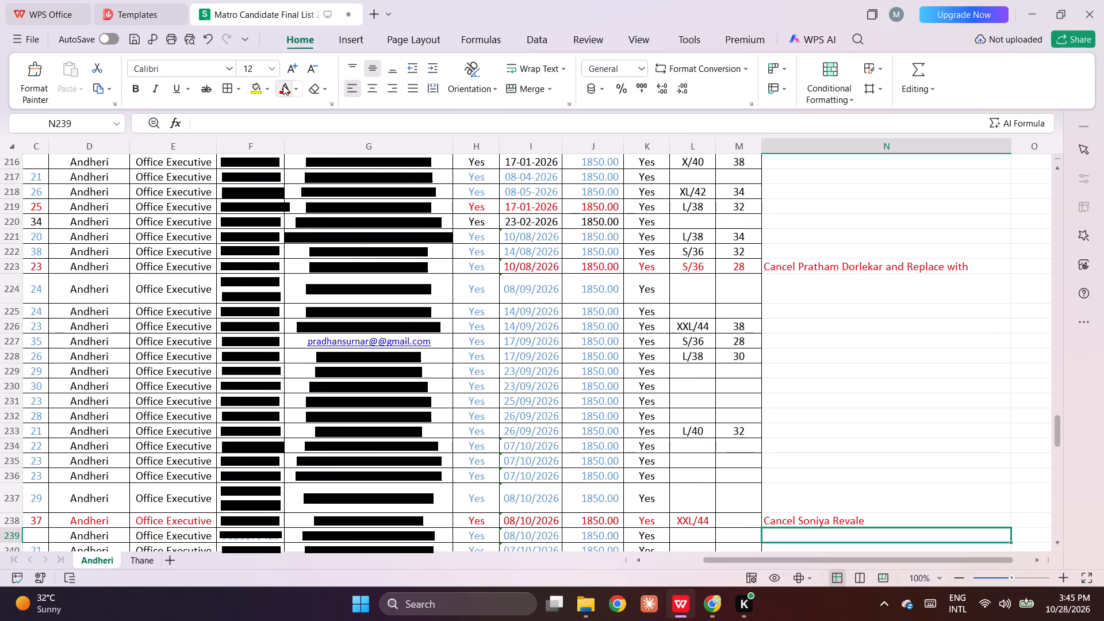
Clear the name and age of the cancelled Office Executive numbered 73 in row 238.
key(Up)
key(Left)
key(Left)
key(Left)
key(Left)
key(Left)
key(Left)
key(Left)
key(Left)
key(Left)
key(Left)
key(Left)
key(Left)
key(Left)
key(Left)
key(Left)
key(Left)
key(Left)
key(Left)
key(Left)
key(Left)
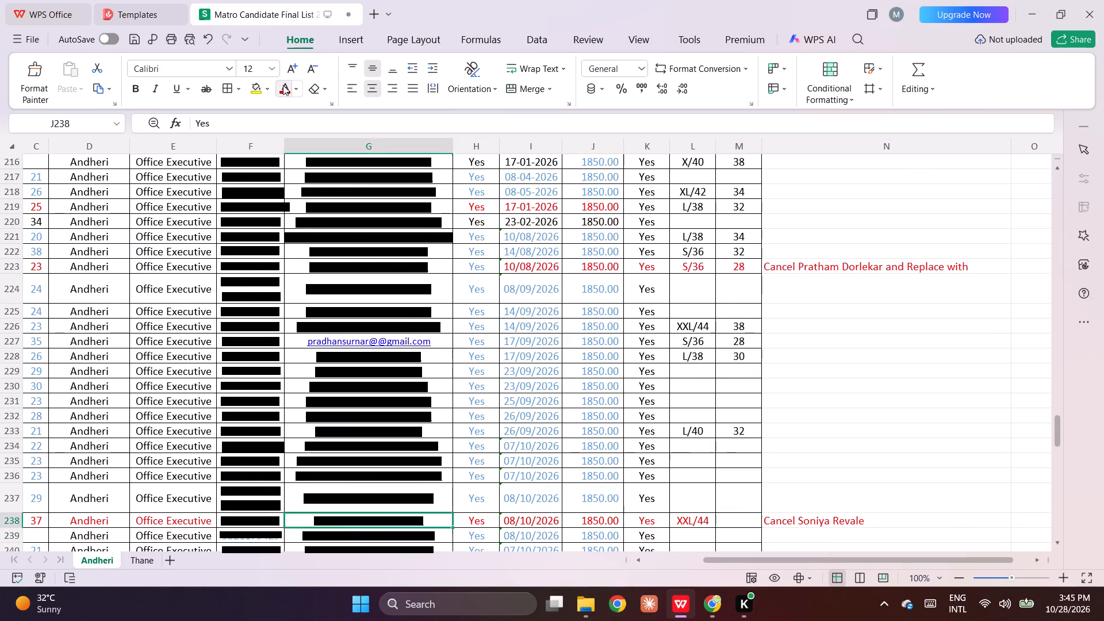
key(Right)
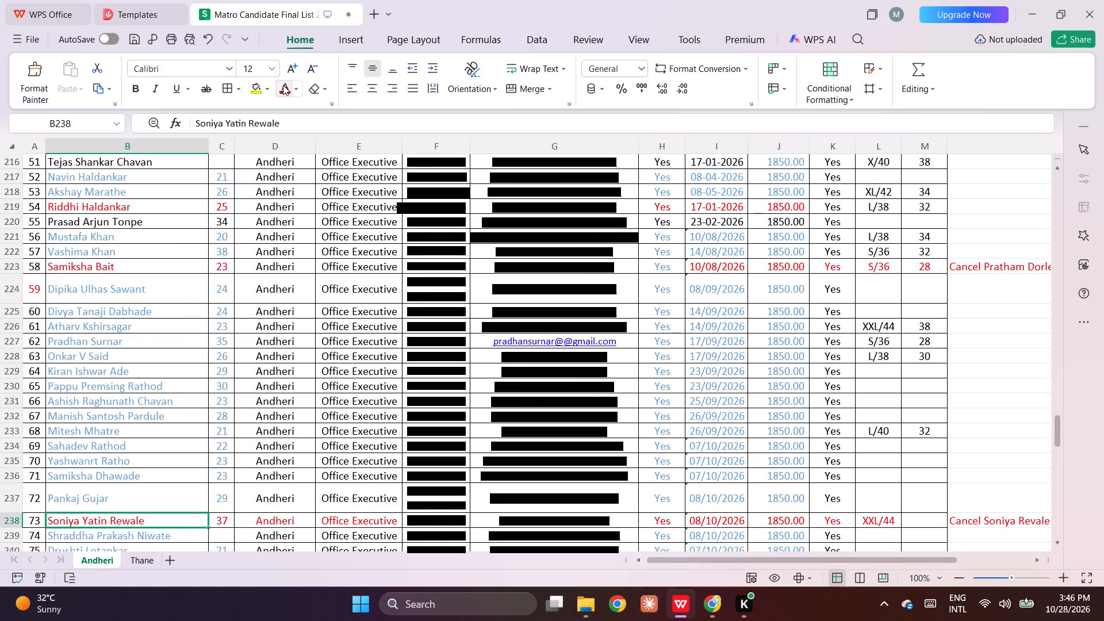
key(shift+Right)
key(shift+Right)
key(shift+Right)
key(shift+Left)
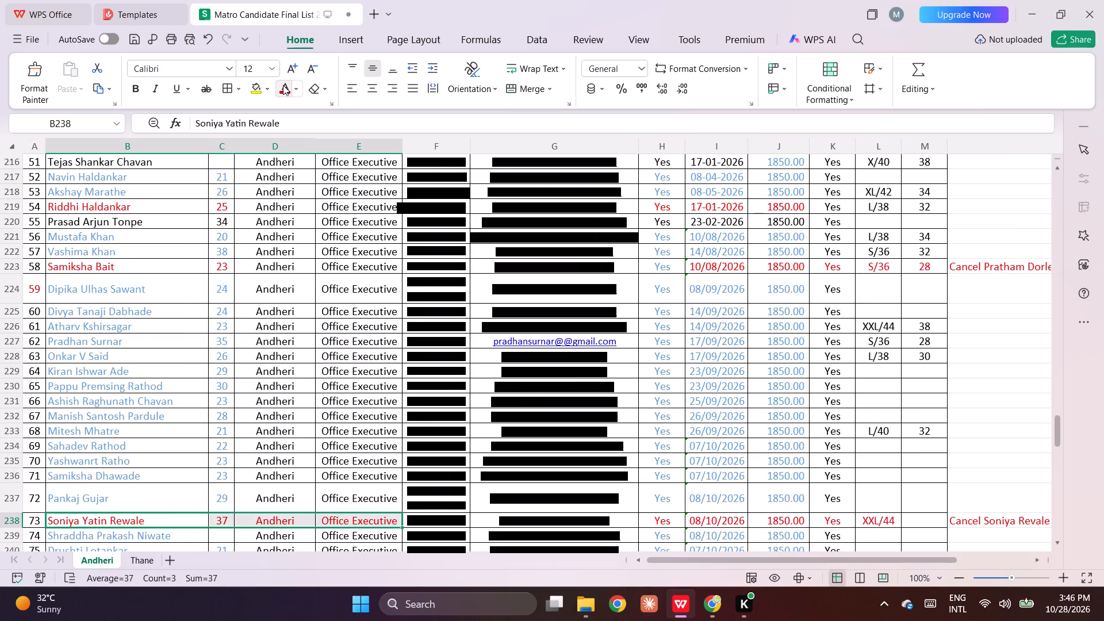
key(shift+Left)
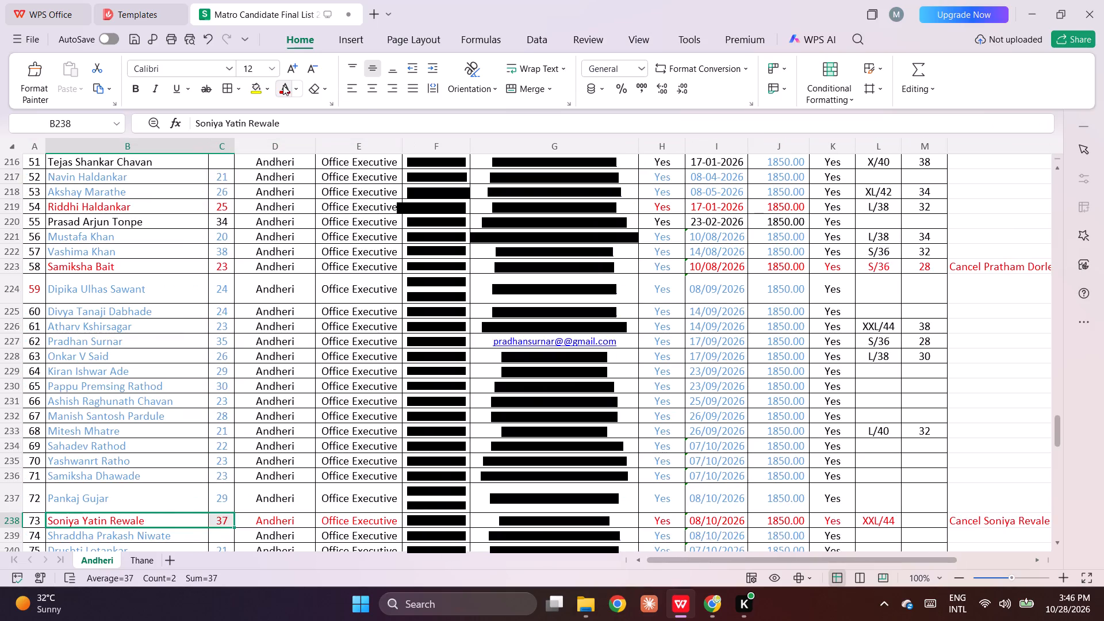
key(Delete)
Clear the mobile number, mail and resume entries in row 238.
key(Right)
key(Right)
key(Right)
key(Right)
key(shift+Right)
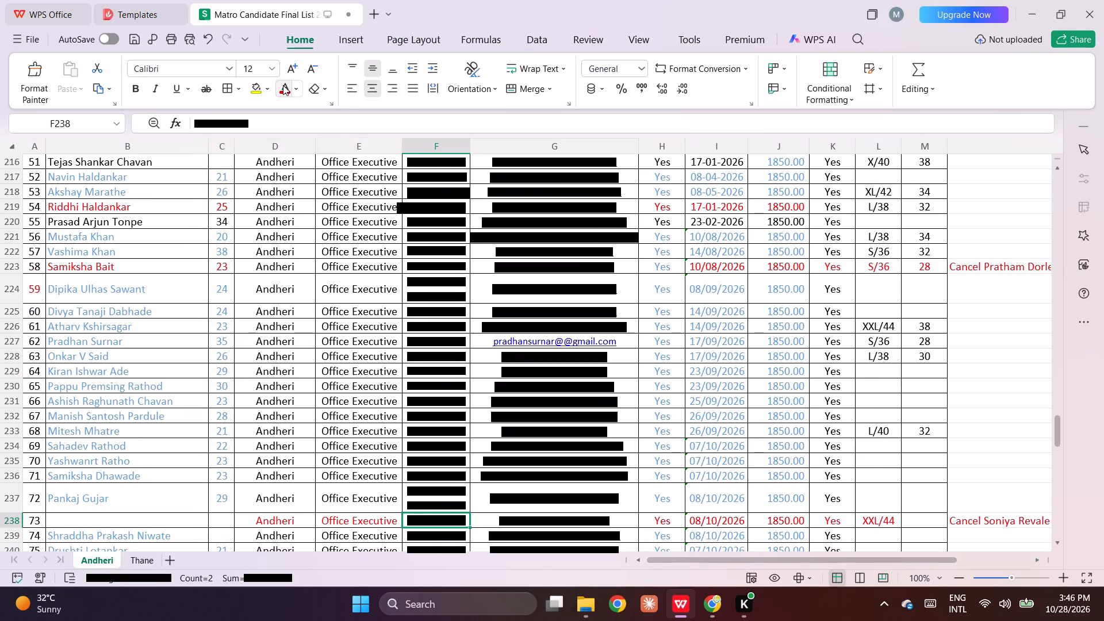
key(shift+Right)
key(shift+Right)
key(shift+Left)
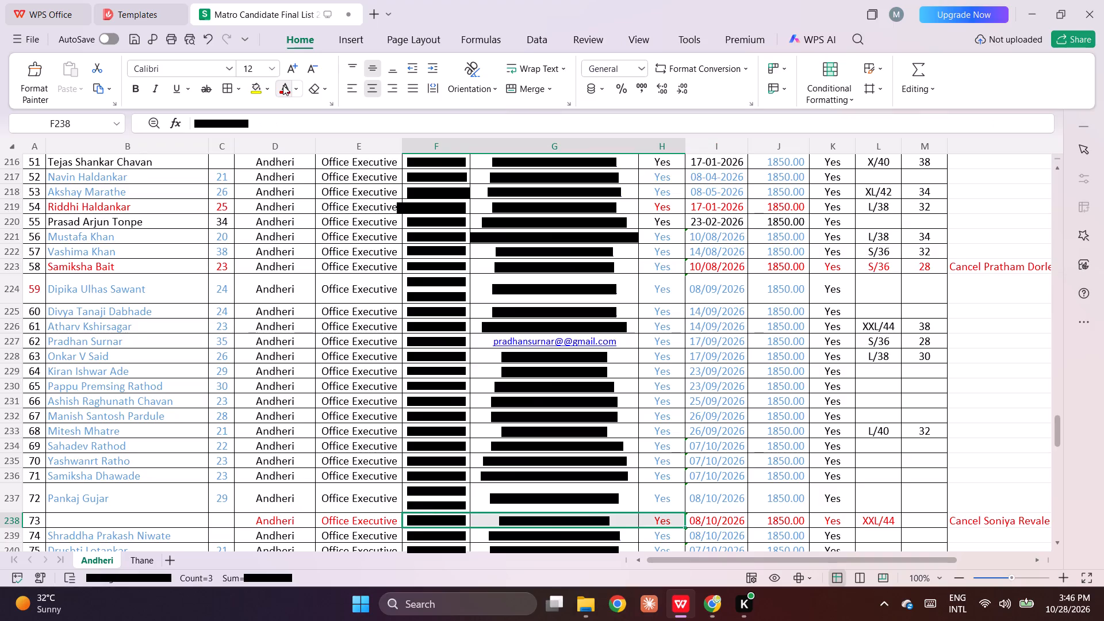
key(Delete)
Delete the shirt size of the cancelled entry in row 238.
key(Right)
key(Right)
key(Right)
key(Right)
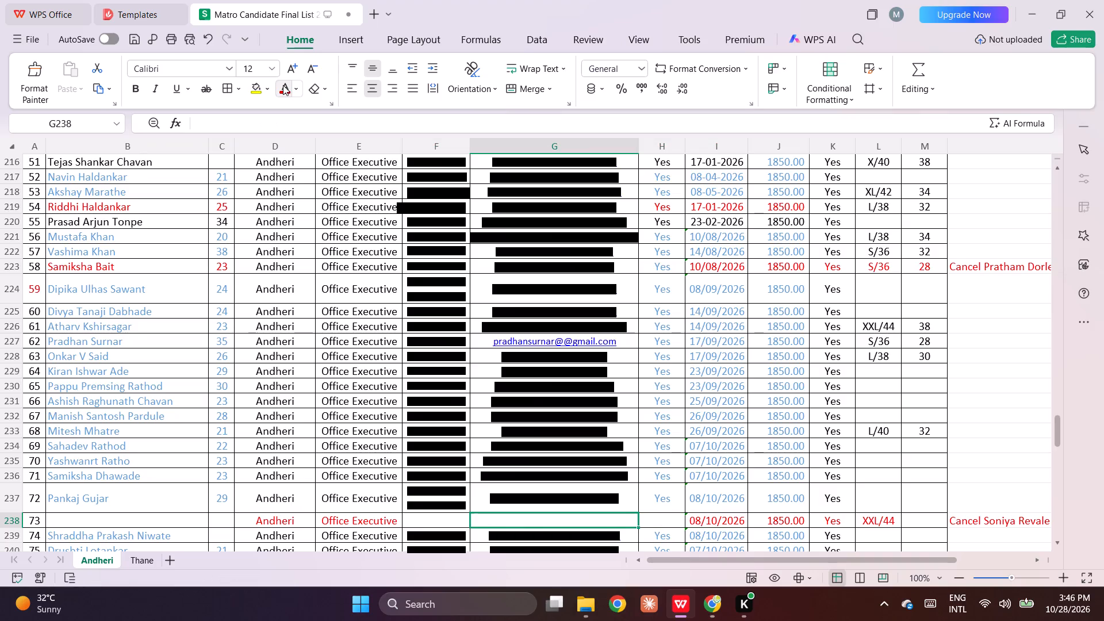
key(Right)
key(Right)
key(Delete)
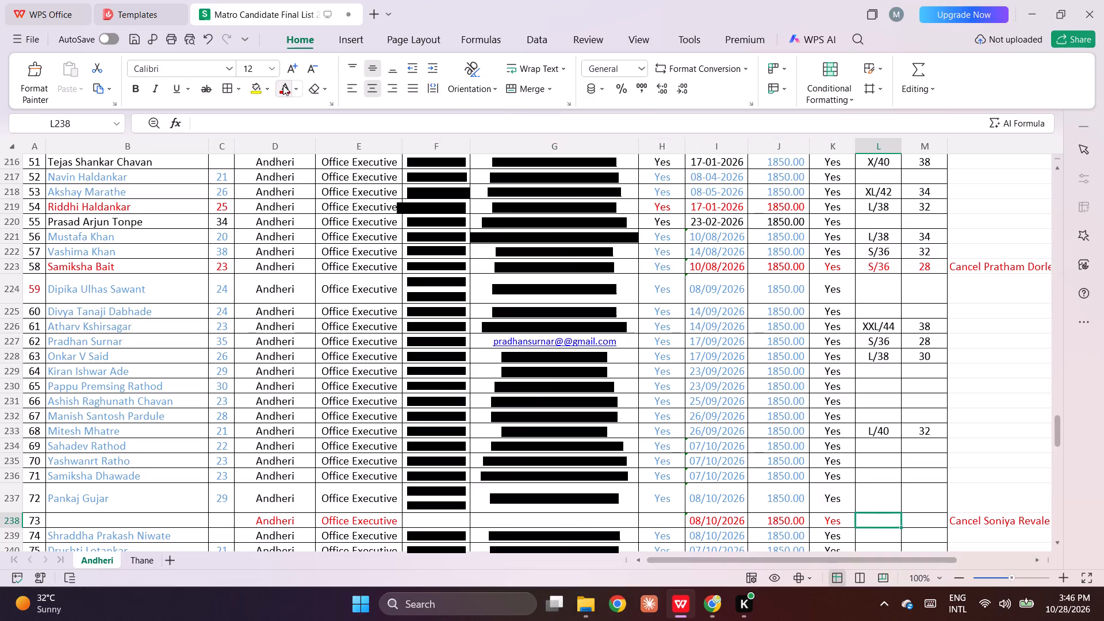
Return to the serial number of row 238 and save the workbook.
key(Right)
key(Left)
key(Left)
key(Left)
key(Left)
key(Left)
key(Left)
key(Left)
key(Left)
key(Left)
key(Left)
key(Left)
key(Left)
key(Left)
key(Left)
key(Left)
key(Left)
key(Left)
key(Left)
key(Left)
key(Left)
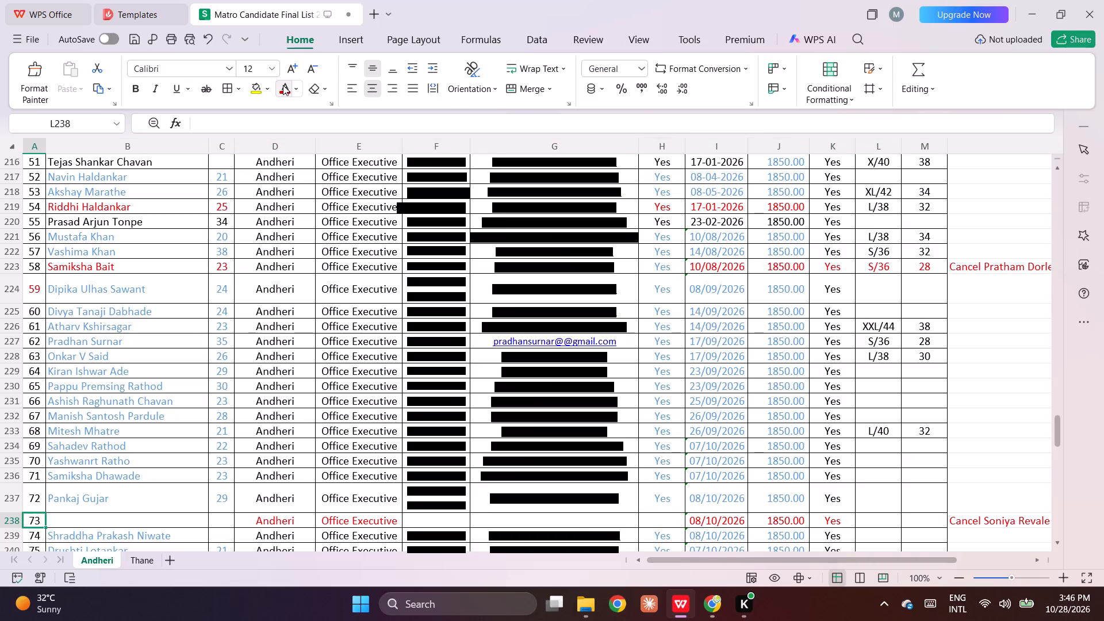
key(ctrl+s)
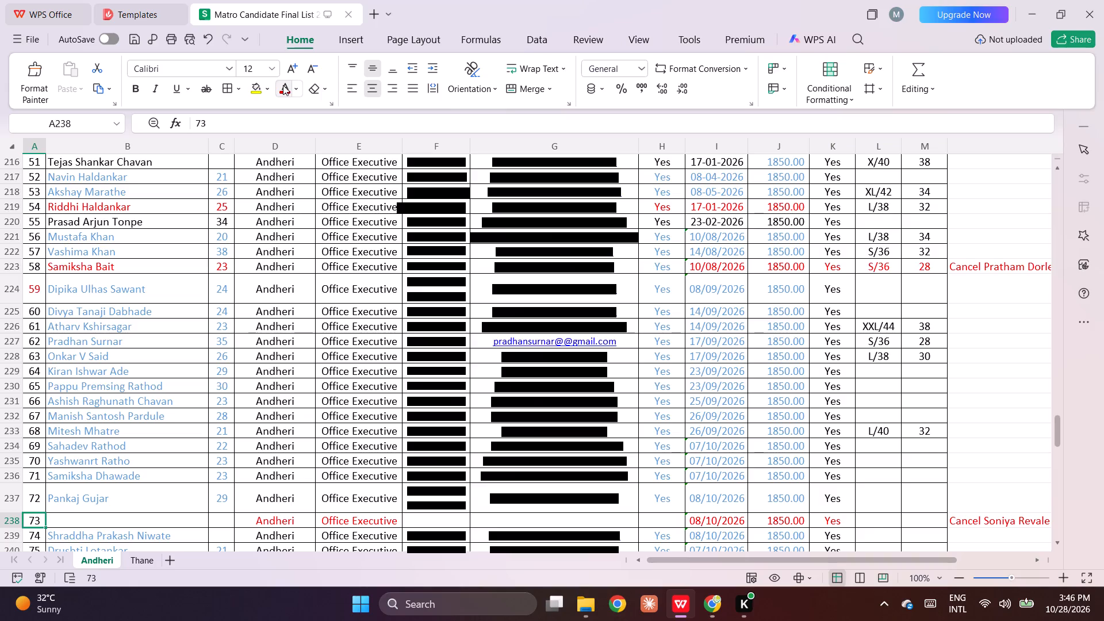
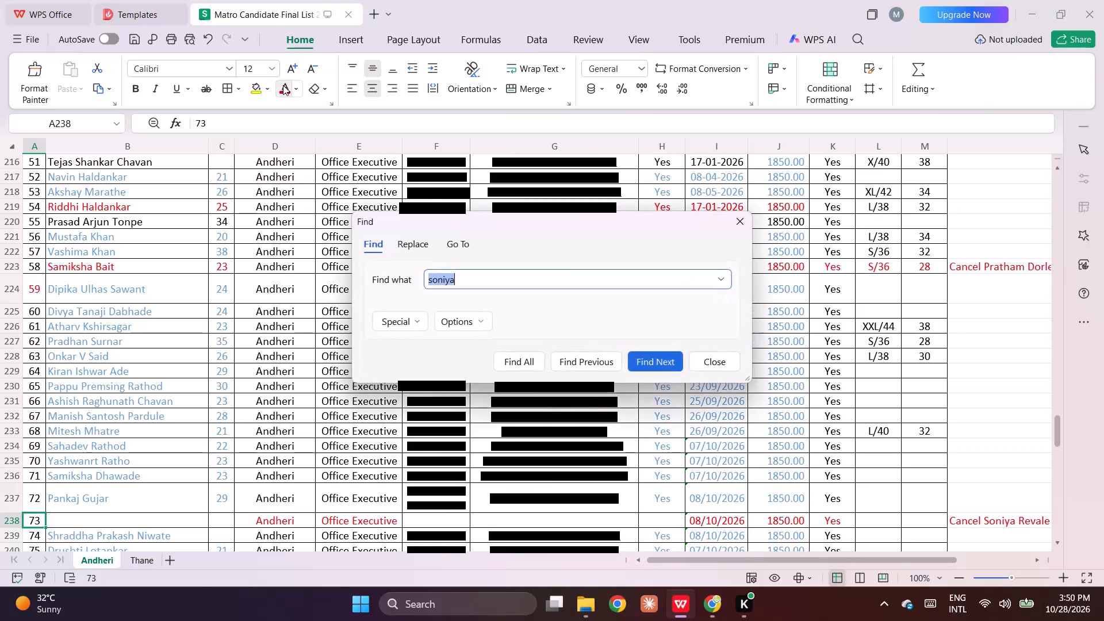
Search the Andheri sheet for the candidate entry matching "chunch".
text(chunch)
key(Return)
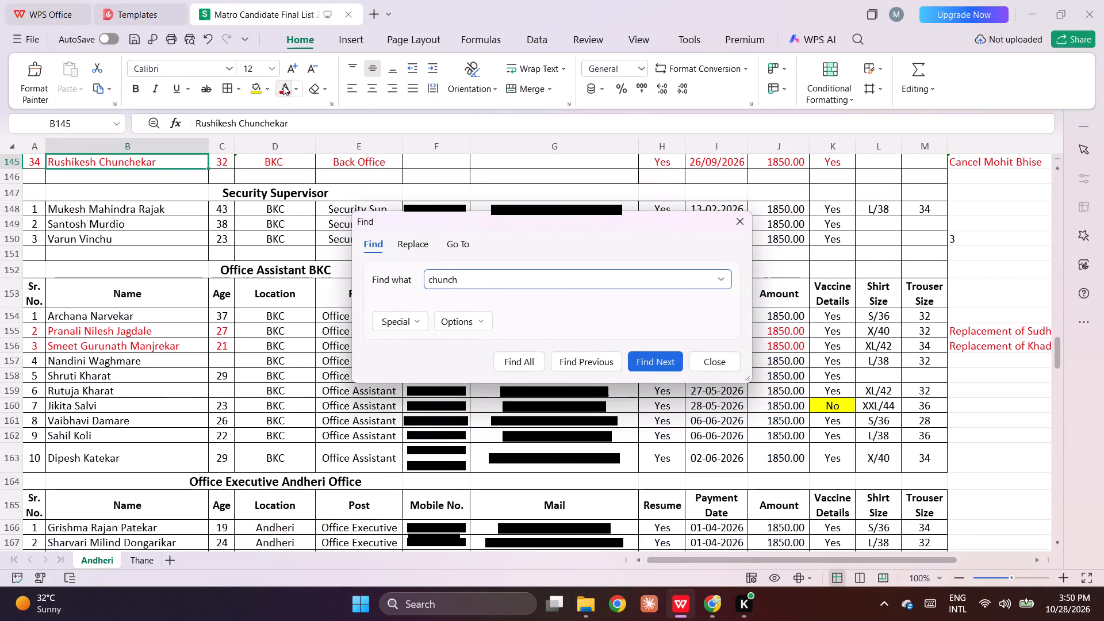
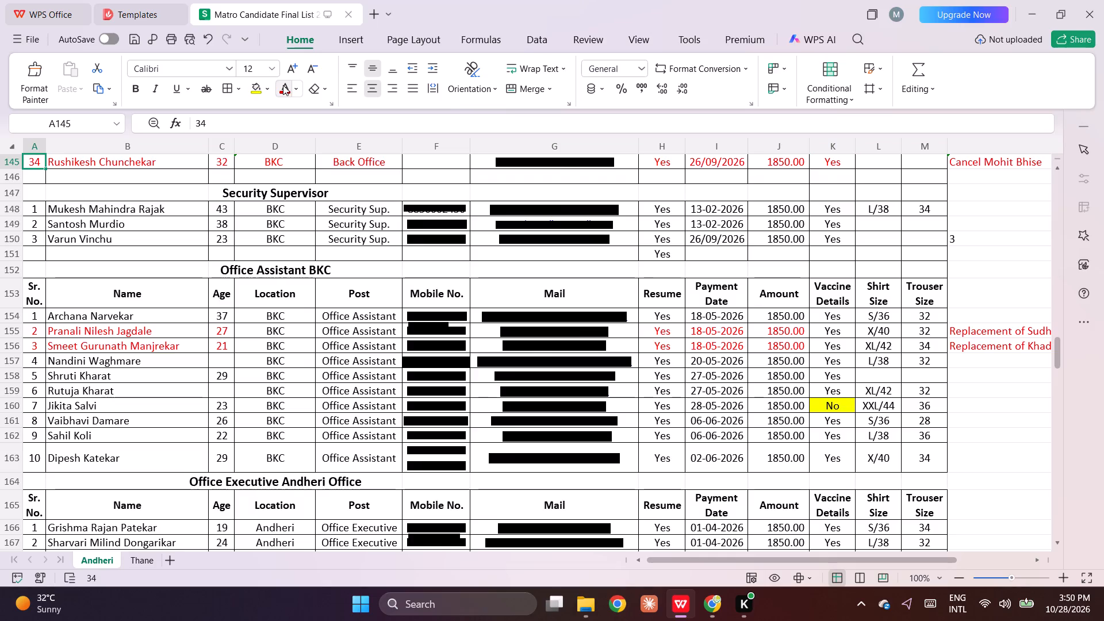
Examine the last Back Office BKC entries in rows 136 to 145 of the Andheri sheet.
key(Up)
key(Up)
key(Up)
key(Up)
key(Up)
key(Up)
key(Up)
key(Up)
key(Up)
key(Down)
key(Down)
key(Down)
key(Down)
key(Down)
key(Down)
key(Down)
key(Down)
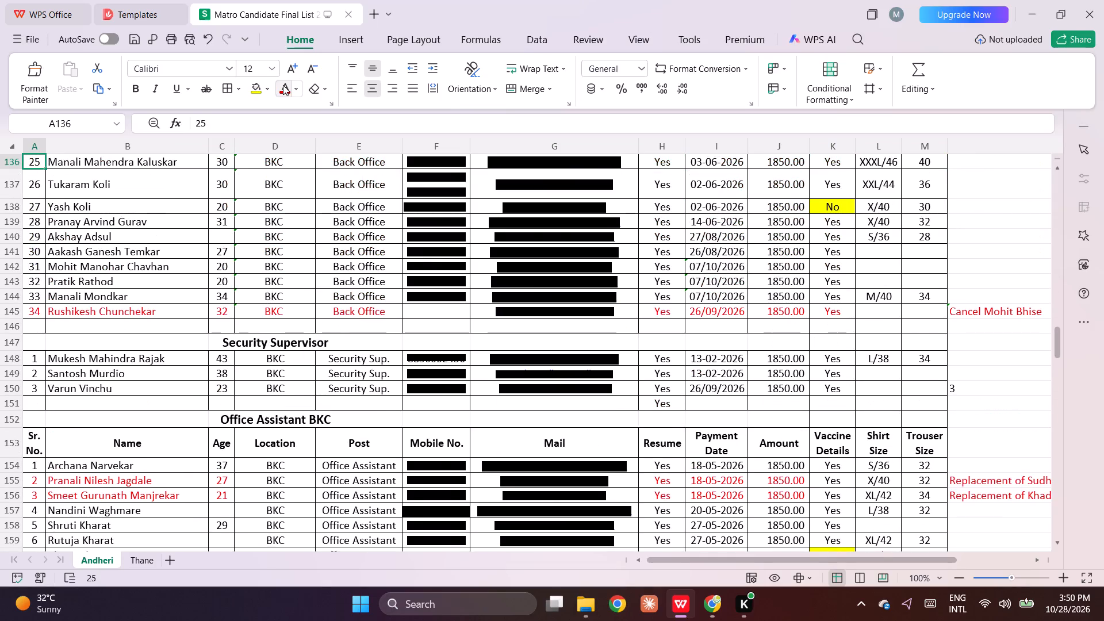
key(Down)
Save the workbook.
key(ctrl+s)
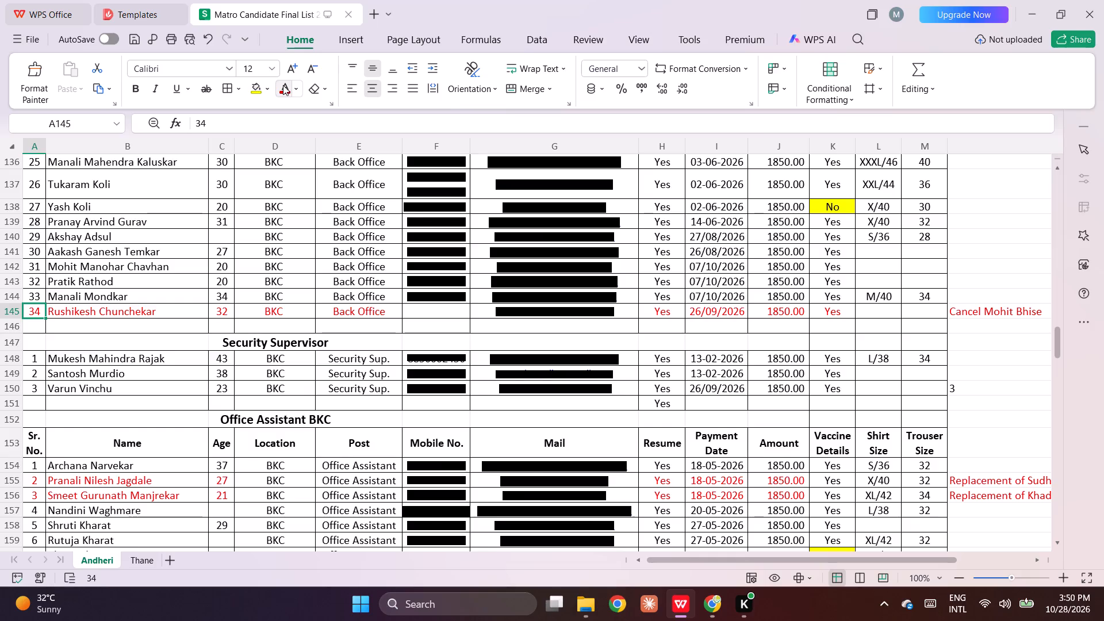
Go down to the fifth Office Assistant BKC entry, row 158, and examine its details across all columns.
key(Down)
key(Down)
key(Down)
key(Down)
key(Down)
key(Down)
key(Down)
key(Down)
key(Down)
key(Down)
key(Down)
key(Down)
key(Down)
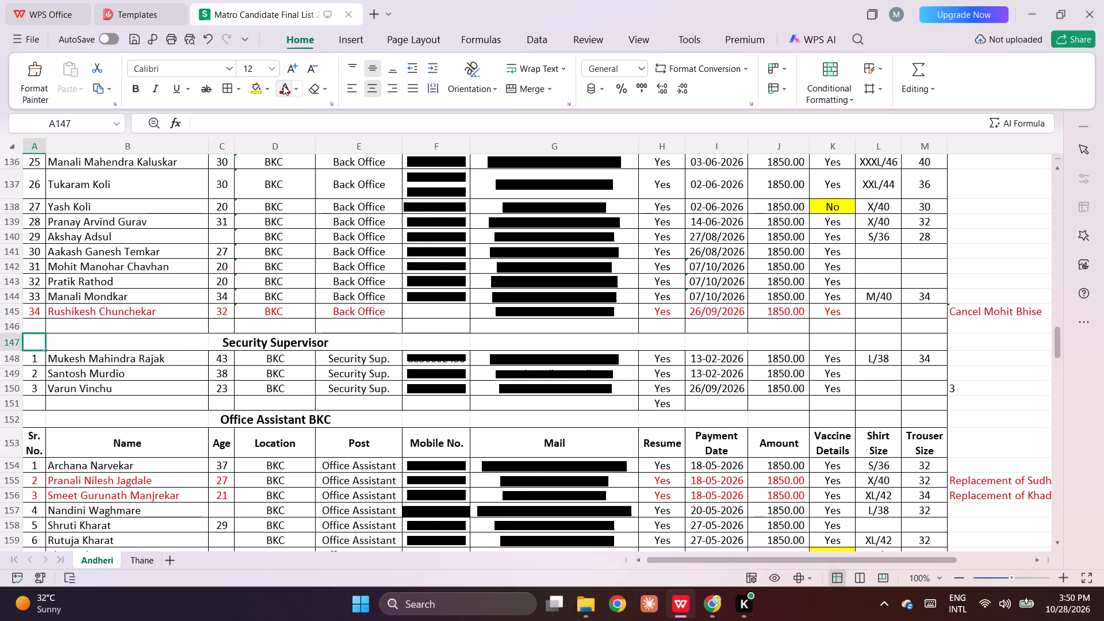
key(Right)
key(Right)
key(Right)
key(Right)
key(Right)
key(Right)
key(Right)
key(Right)
key(Right)
key(Right)
key(Right)
key(Right)
key(Right)
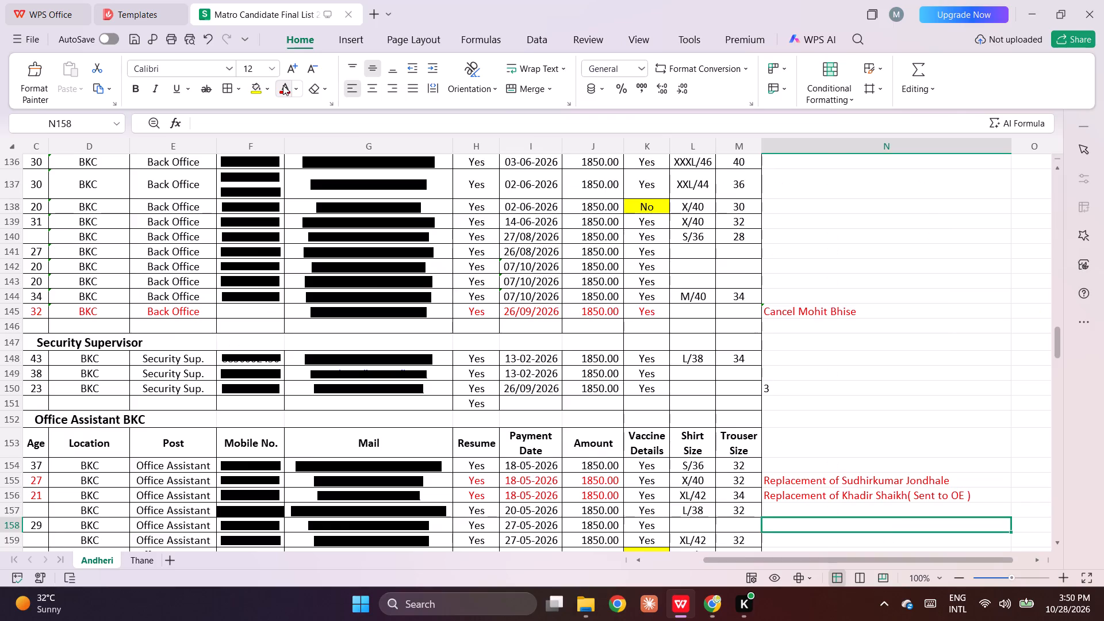
key(Left)
key(Left)
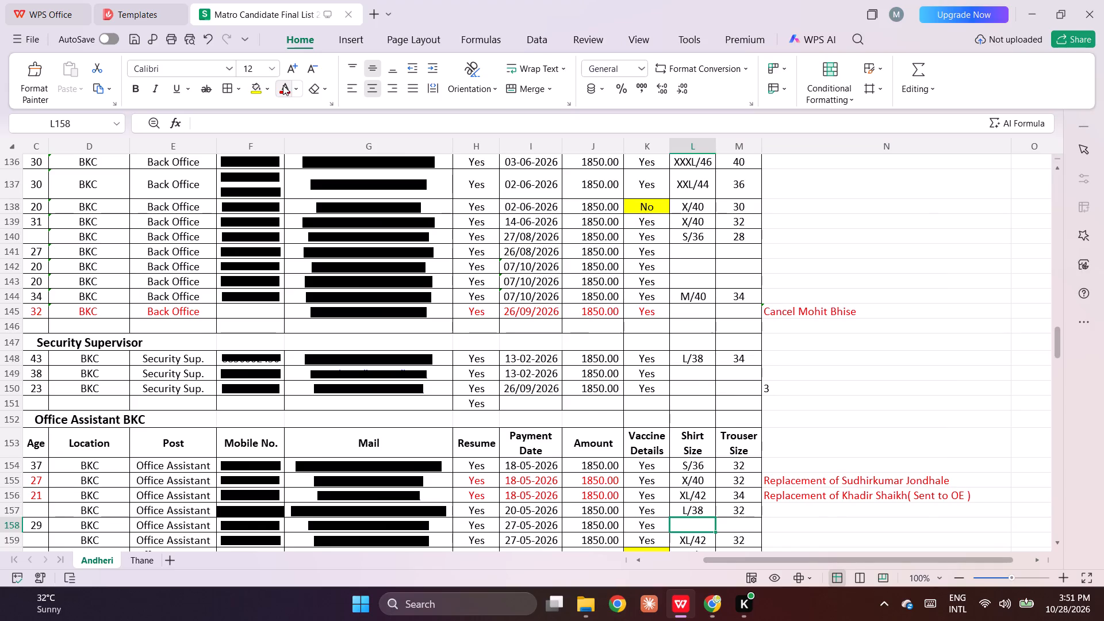
key(Left)
key(Left)
key(Left)
key(Left)
key(Left)
key(Left)
key(Left)
key(Left)
key(Left)
key(Left)
key(Left)
key(Left)
key(Left)
key(Left)
key(Left)
key(Left)
key(Left)
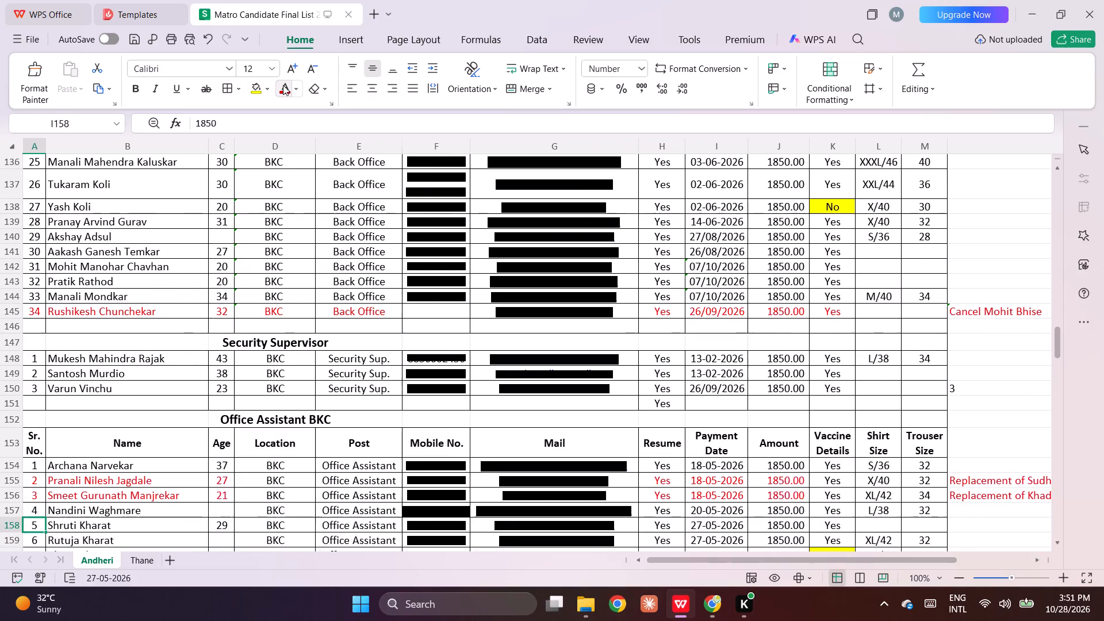
Enter shirt size XXL/44 and trouser size 36 for the fifth Office Assistant BKC candidate in row 158, and save the workbook.
key(Right)
key(Right)
key(Right)
key(Right)
key(Right)
key(Right)
key(Right)
key(Right)
key(Right)
key(Right)
key(Right)
key(Right)
key(Right)
key(Left)
key(Left)
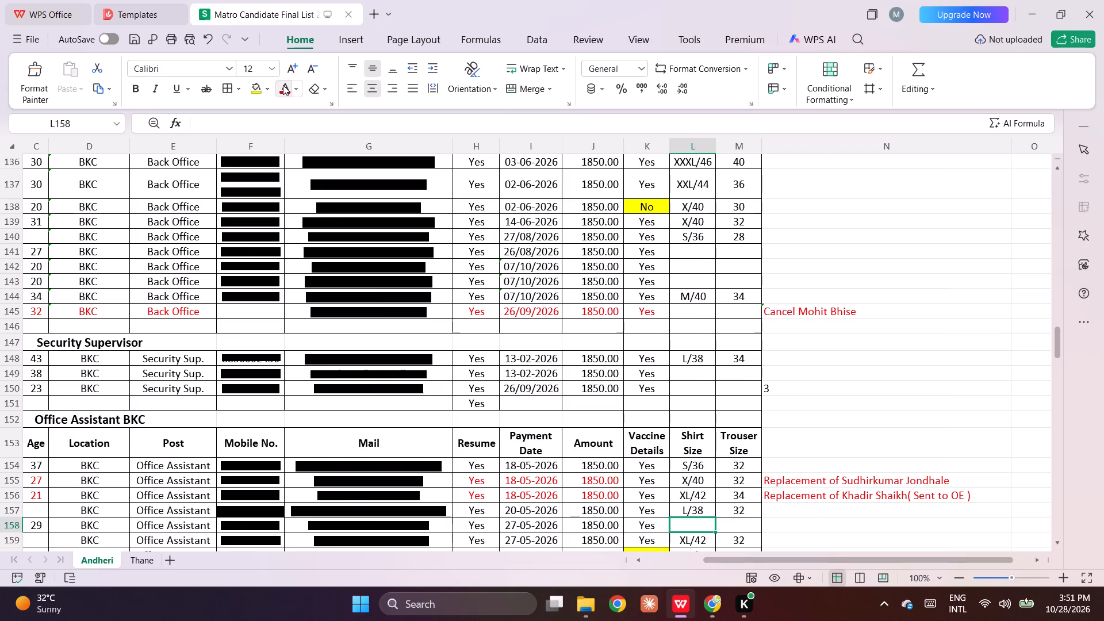
text(XX)
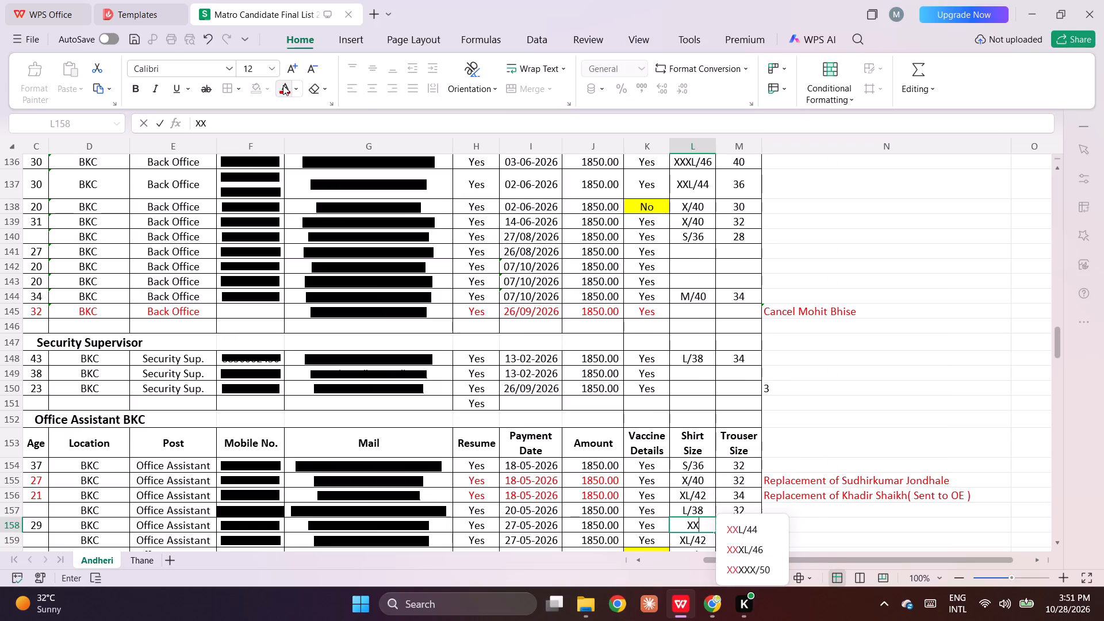
key(Down)
key(Right)
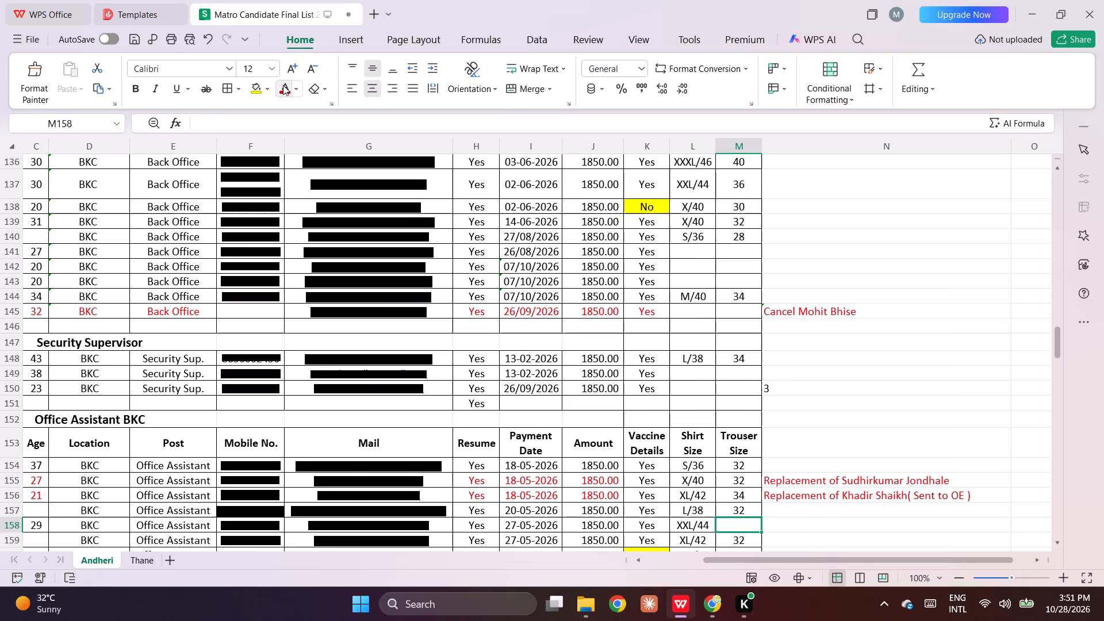
text(36)
key(Right)
key(Left)
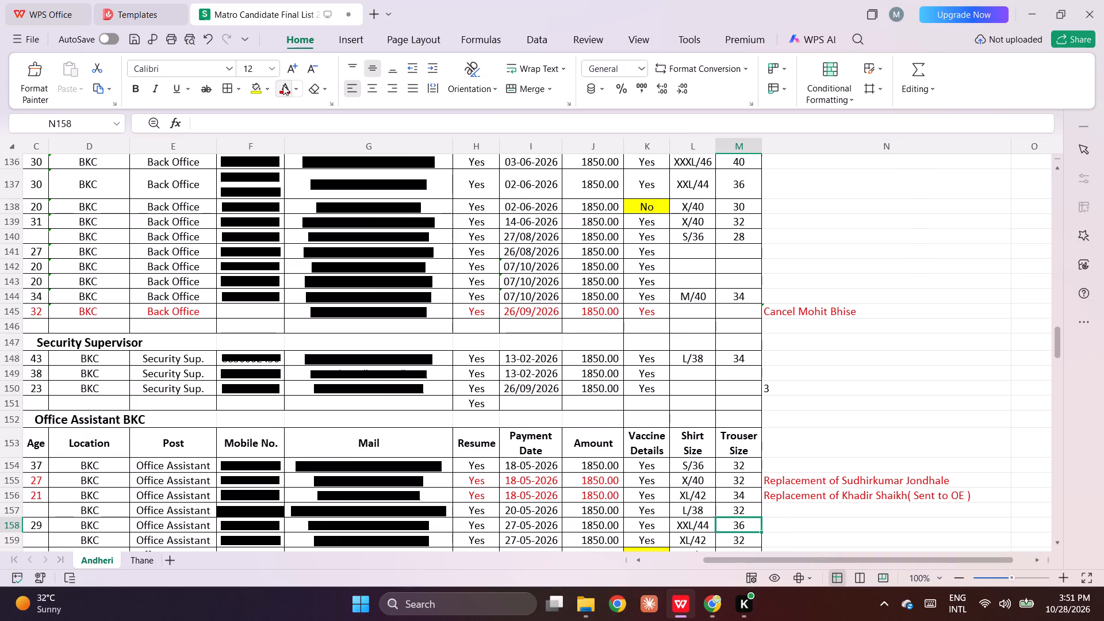
key(ctrl+s)
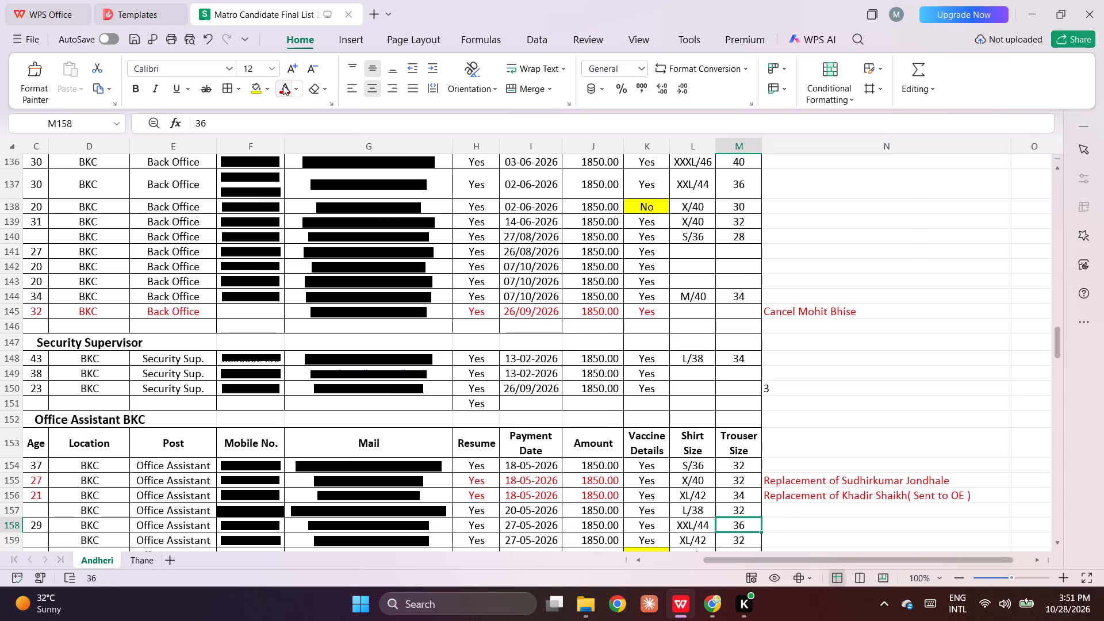
Look back along row 158 to its serial number to check the candidate's entry.
key(Left)
key(Left)
key(Left)
key(Left)
key(Left)
key(Left)
key(Left)
key(Left)
key(Left)
key(Left)
key(Left)
key(Left)
key(Left)
key(Left)
key(Left)
key(Left)
key(Left)
key(Left)
key(Left)
key(Left)
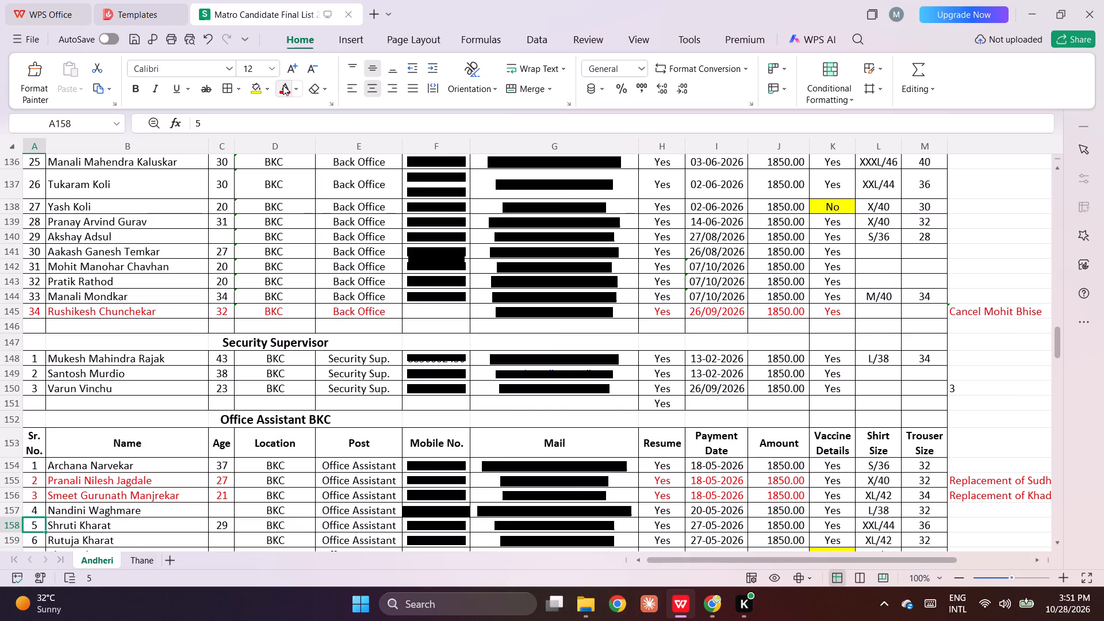
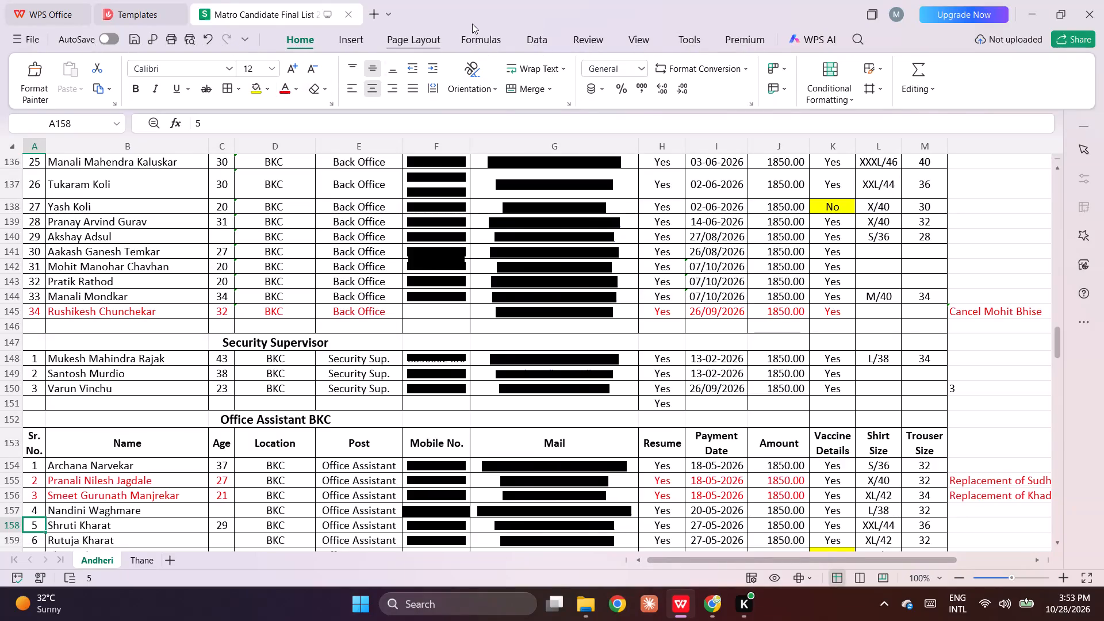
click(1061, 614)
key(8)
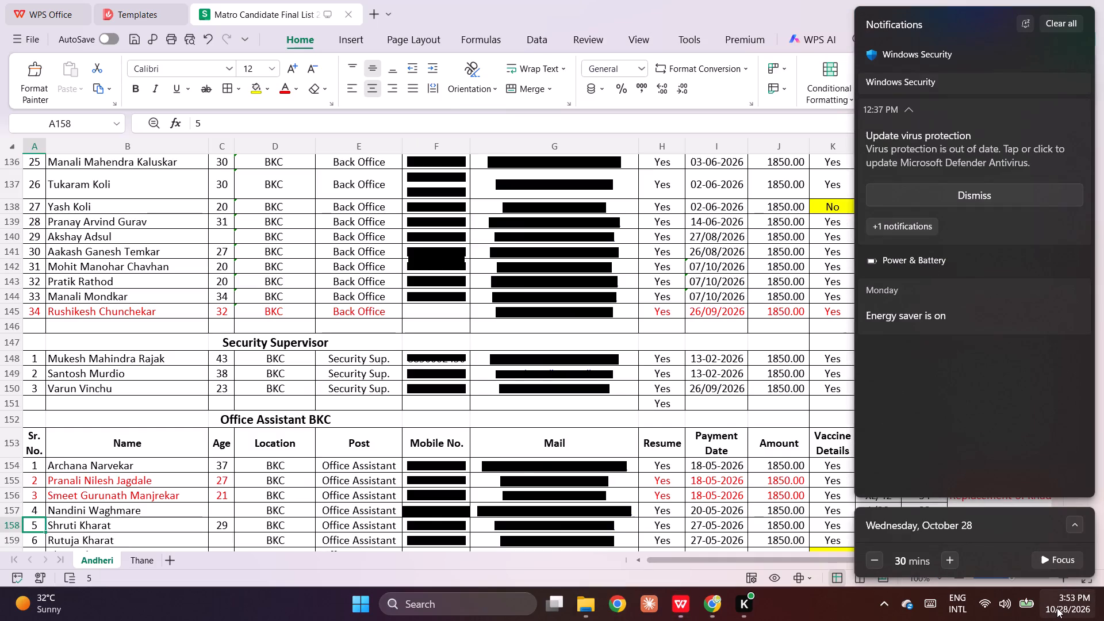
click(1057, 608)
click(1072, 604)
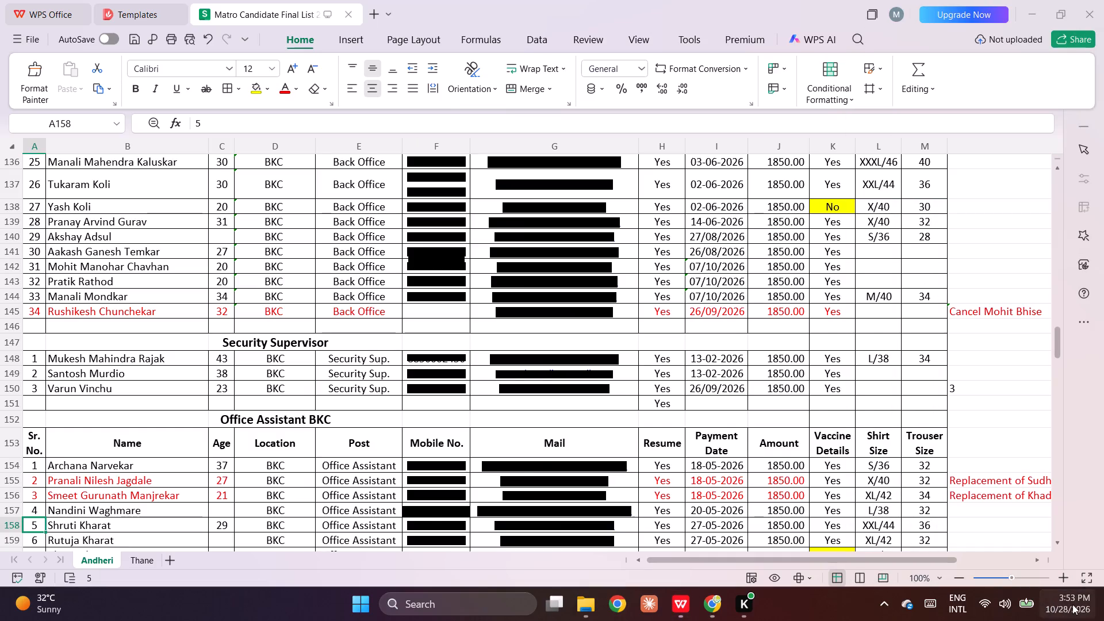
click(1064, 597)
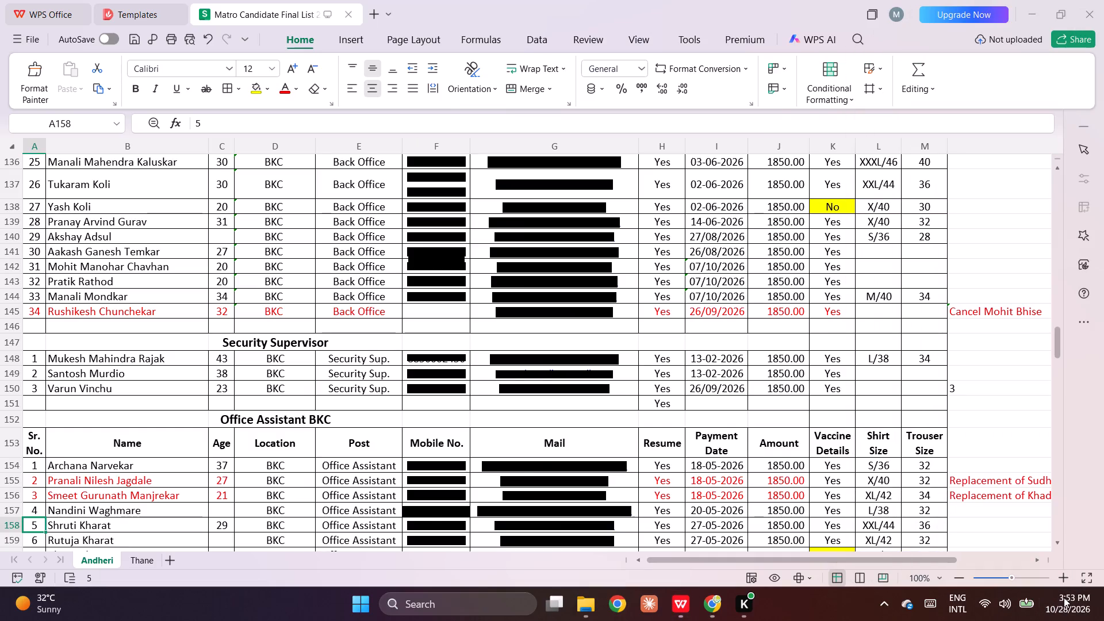
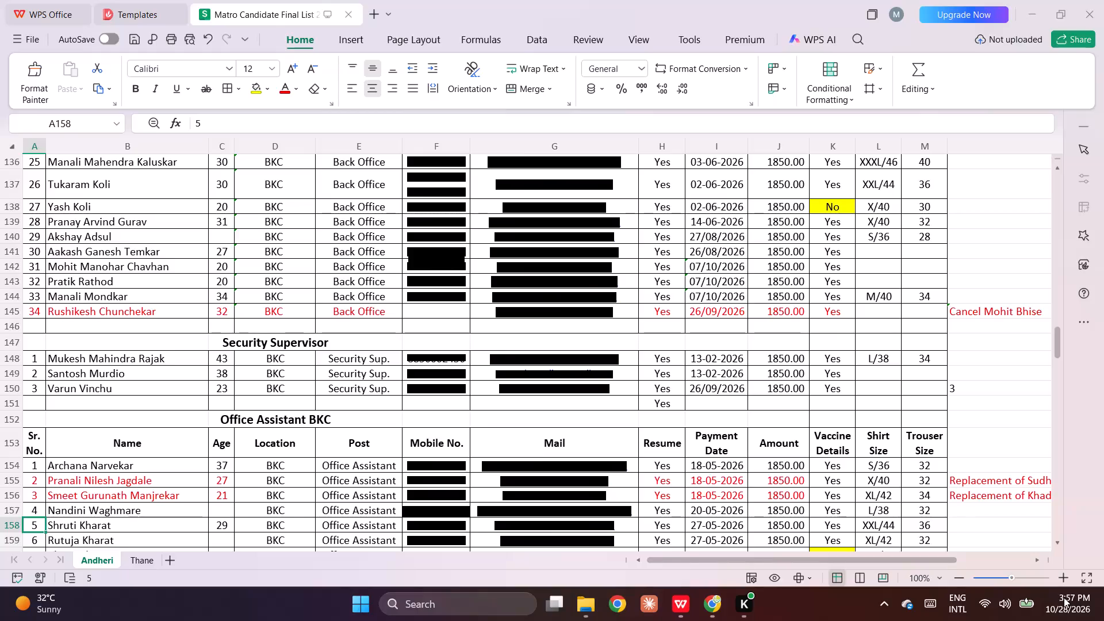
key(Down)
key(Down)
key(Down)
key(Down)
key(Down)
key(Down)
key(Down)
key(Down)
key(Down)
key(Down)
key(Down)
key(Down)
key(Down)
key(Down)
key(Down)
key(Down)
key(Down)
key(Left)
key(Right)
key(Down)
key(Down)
Review the Andheri sheet's candidate rows from Office Assistant BKC through the end of the Andheri Office Executive list.
click(440, 480)
key(Down)
key(Down)
key(Down)
key(Down)
key(Down)
key(Down)
key(Down)
key(Down)
key(Down)
key(Down)
key(Down)
key(Down)
key(Down)
key(Down)
key(Down)
key(Down)
key(Down)
key(Down)
key(Down)
key(Down)
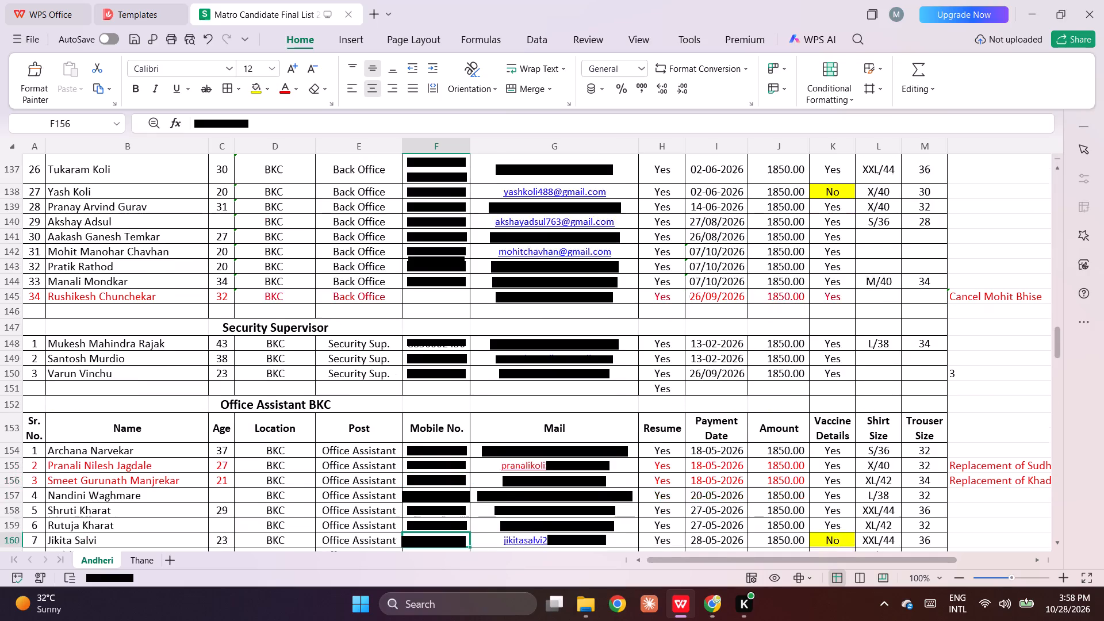
key(Down)
key(Down)
key(Down)
key(Down)
key(Down)
key(Down)
key(Down)
key(Down)
key(Down)
key(Down)
key(Down)
key(Down)
key(Down)
key(Down)
key(Down)
key(Down)
key(Down)
key(Down)
key(Down)
key(Down)
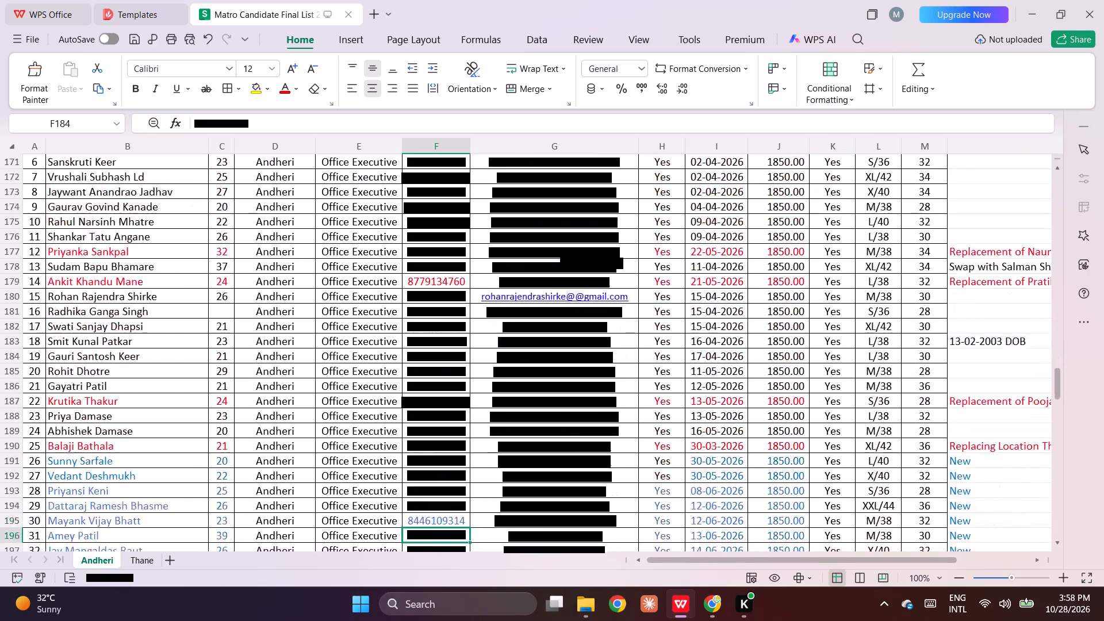
key(Down)
key(Down)
key(Down)
key(Down)
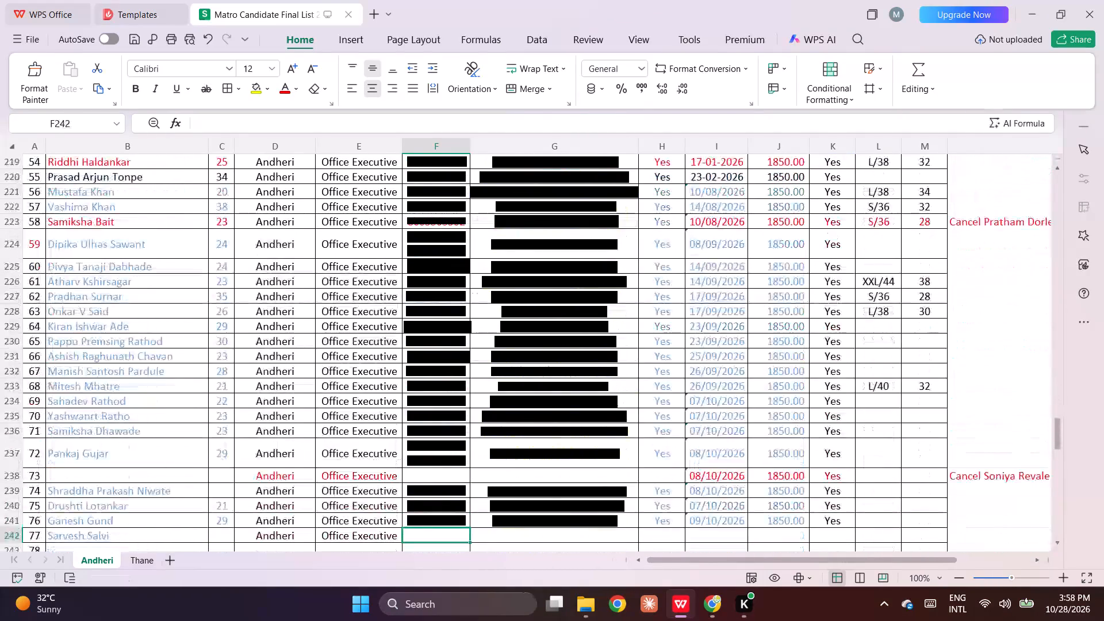
key(Up)
key(Up)
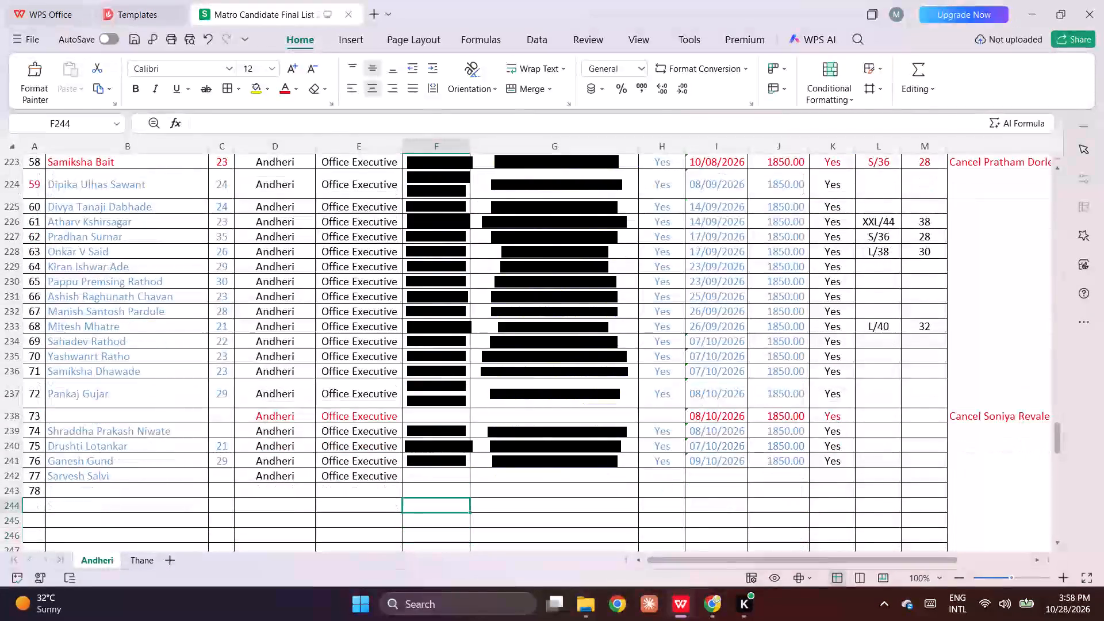
key(Up)
key(Up)
Examine the Senior Executive Andheri candidate list, including its payment, vaccine and uniform size columns.
key(Down)
key(Down)
key(Down)
key(Down)
key(Down)
key(Down)
key(Down)
key(Down)
key(Down)
key(Down)
key(Down)
key(Down)
key(Down)
key(Down)
key(Down)
key(Down)
key(Down)
key(Down)
key(Down)
key(Down)
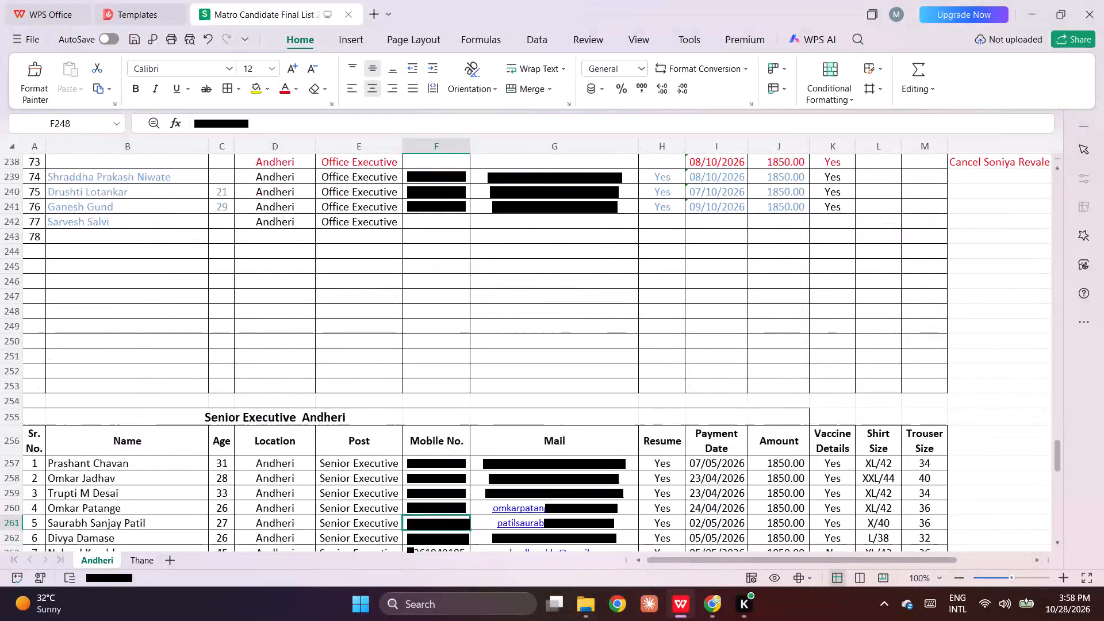
key(Down)
key(Down)
key(Down)
key(Down)
key(Down)
key(Down)
key(Down)
key(Down)
key(Down)
key(Down)
key(Down)
key(Down)
key(Down)
key(Down)
key(Down)
key(Down)
key(Down)
key(Down)
key(Down)
key(Down)
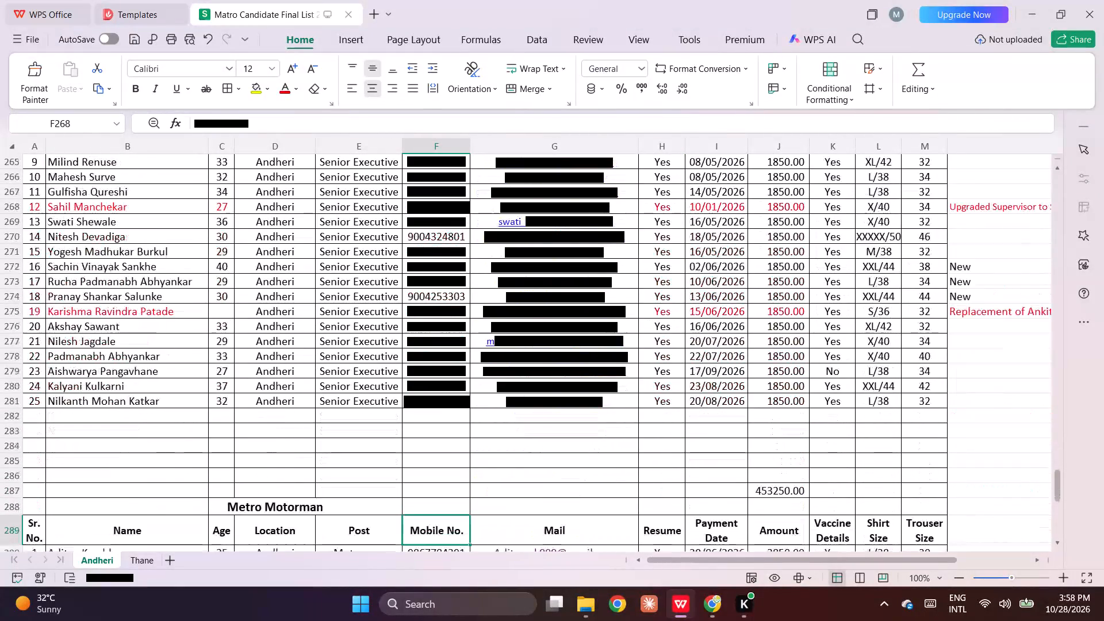
Examine the Metro Motorman candidate list through to the last entries at the bottom of the Andheri sheet.
key(Down)
key(Down)
key(Down)
key(Down)
key(Down)
key(Down)
key(Down)
key(Down)
key(Down)
key(Down)
key(Down)
key(Down)
key(Down)
key(Down)
key(Down)
key(Down)
key(Down)
key(Down)
key(Down)
key(Down)
key(Down)
key(Down)
key(Down)
key(Down)
key(Down)
key(Down)
key(Down)
key(Down)
key(Down)
key(Down)
key(Down)
key(Down)
key(Down)
key(Down)
key(Down)
key(Down)
key(Down)
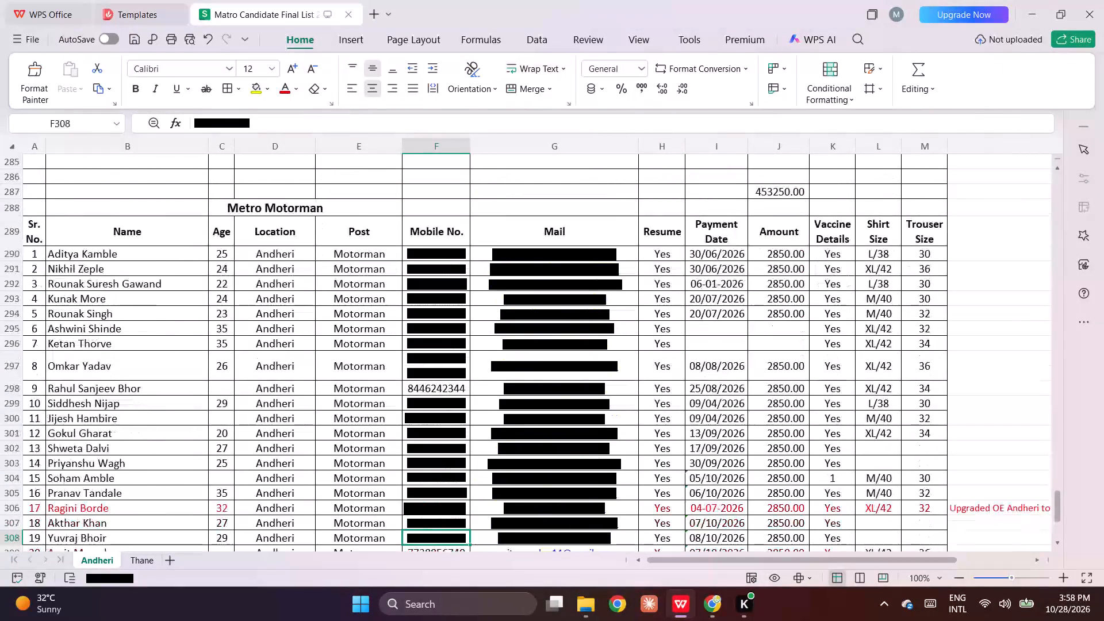
key(Down)
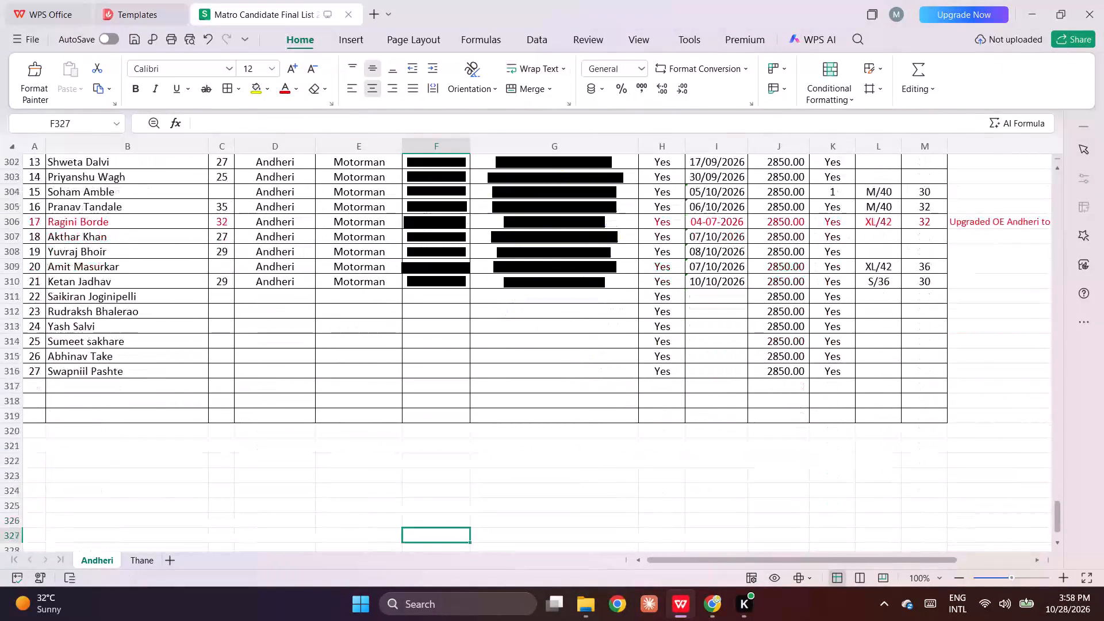
Look back upward through the Metro Motorman candidate rows and into the Senior Executive list on the Andheri sheet.
key(Up)
key(Up)
key(Up)
key(Up)
key(Up)
key(Up)
key(Up)
key(Up)
key(Up)
key(Up)
key(Up)
key(Up)
key(Up)
key(Up)
key(Up)
key(Up)
key(Up)
key(Up)
key(Up)
key(Up)
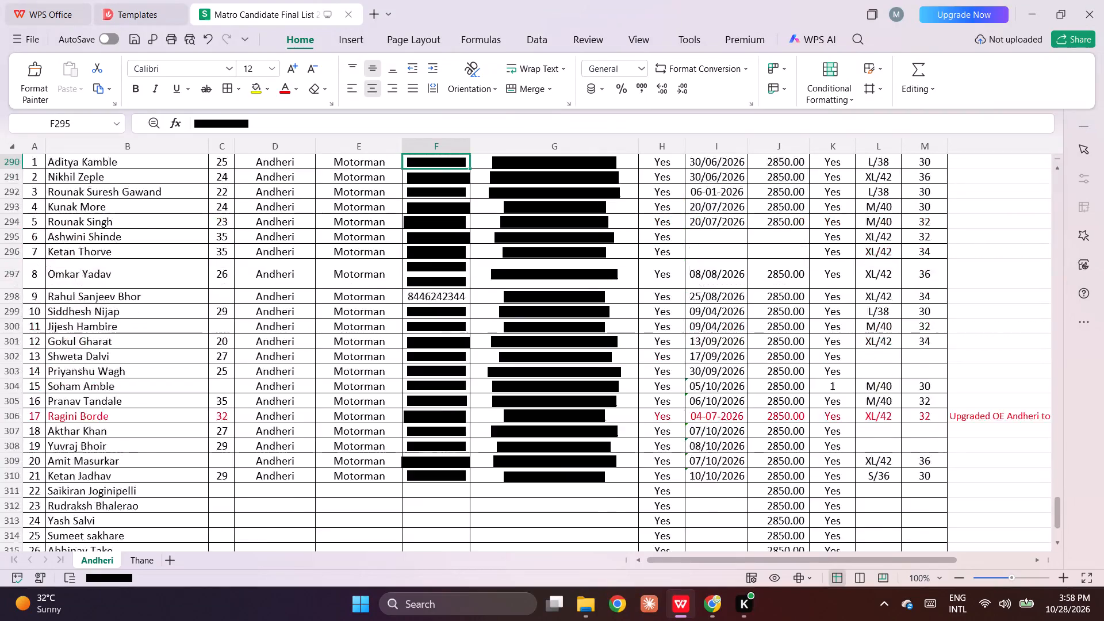
key(Up)
key(Up)
key(Up)
key(Up)
key(Up)
key(Up)
key(Up)
key(Up)
key(Up)
key(Up)
key(Up)
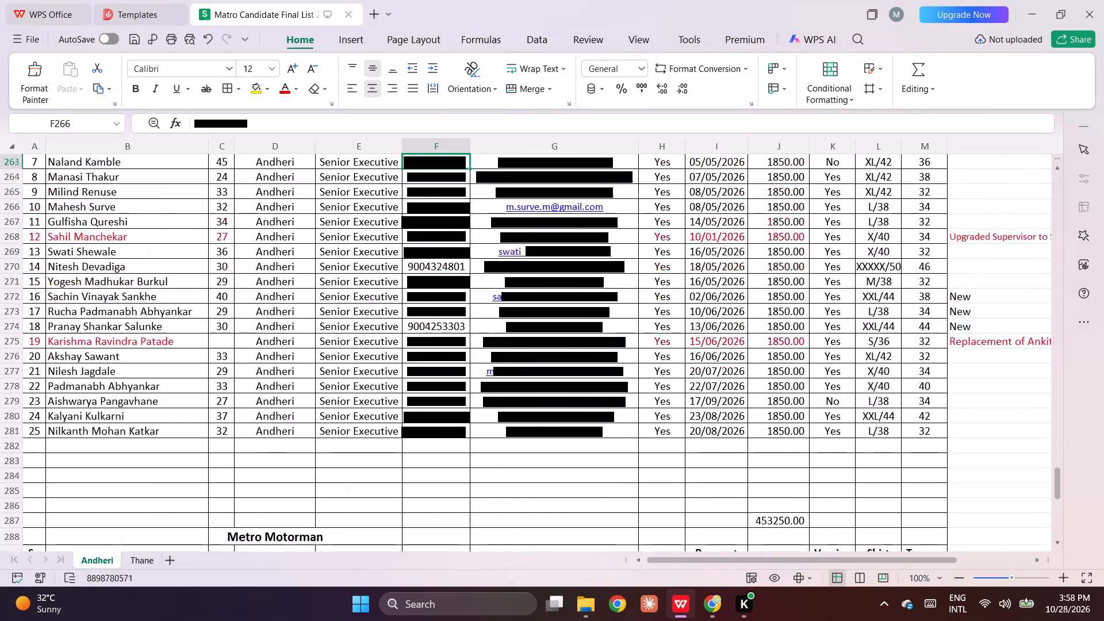
Look back upward through the Senior Executive Andheri rows to the final Office Executive entries on the Andheri sheet.
key(Up)
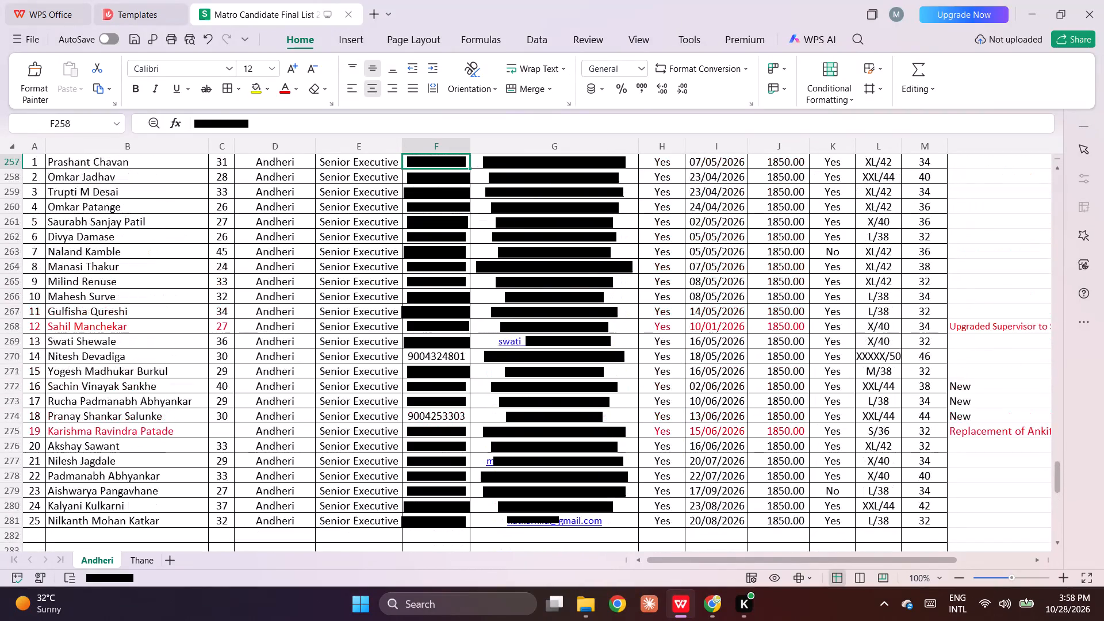
key(Up)
key(Up)
key(Up)
key(Up)
key(Up)
key(Up)
key(Up)
key(Up)
key(Up)
key(Up)
key(Up)
key(Up)
key(Up)
key(Up)
key(Up)
key(Up)
key(Up)
key(Up)
key(Up)
key(Up)
key(Up)
key(Up)
key(Up)
key(Up)
key(Up)
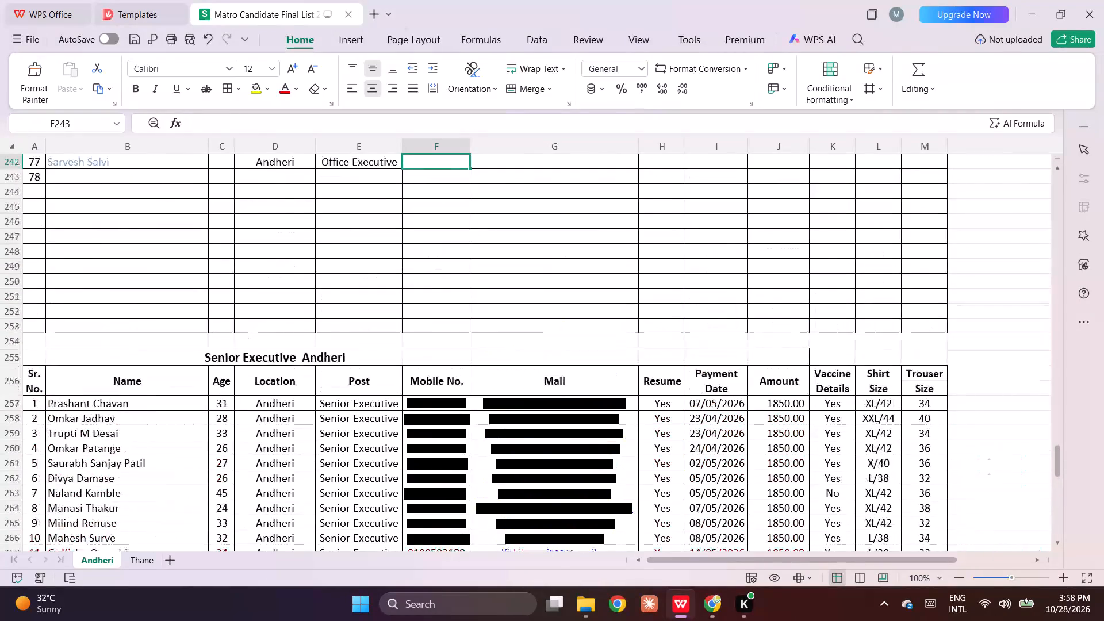
key(Up)
key(Up)
key(Up)
key(Up)
key(Up)
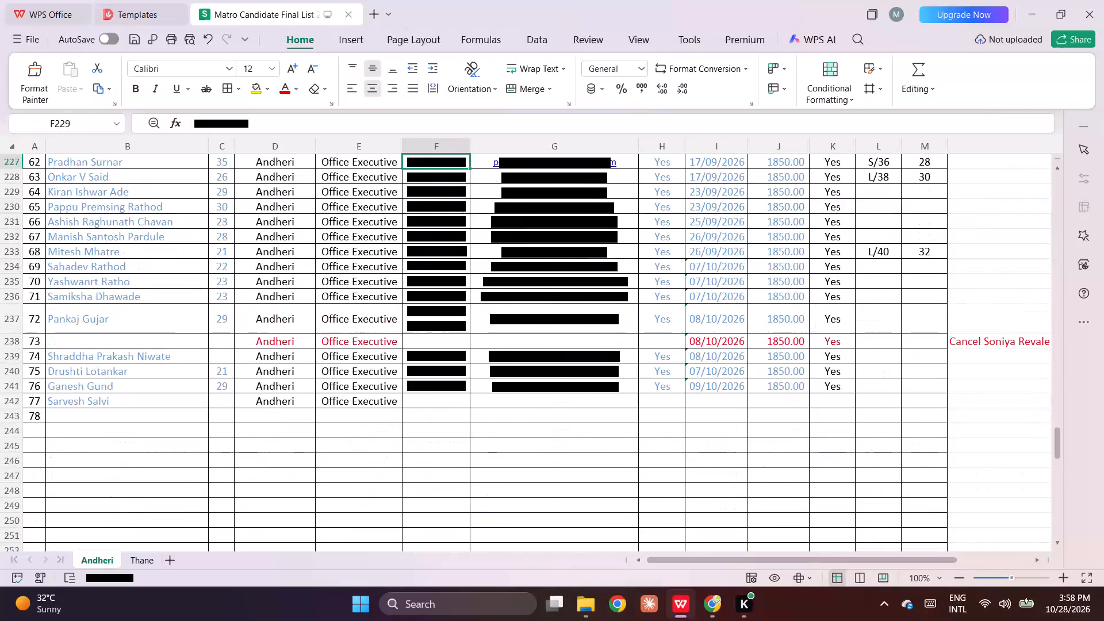
Examine the last Office Executive rows on the Andheri sheet, ending at the empty name cell of serial number 73.
key(Down)
key(Down)
key(Down)
key(Down)
key(Down)
key(Down)
key(Down)
key(Down)
key(Down)
key(Down)
key(Down)
key(Up)
key(Up)
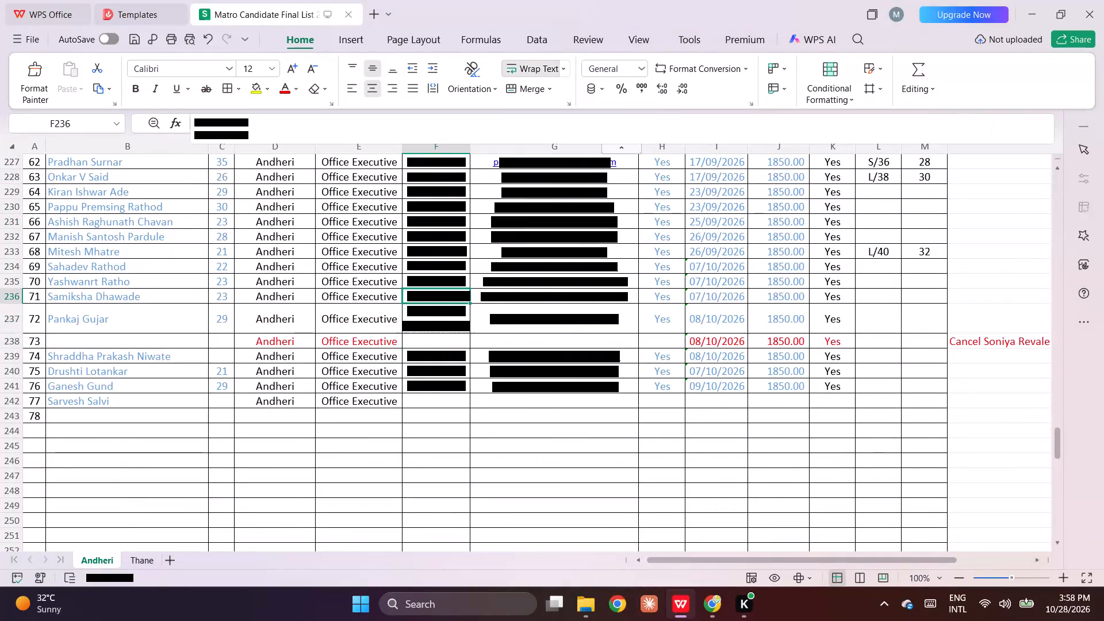
key(Down)
key(Down)
key(Left)
key(Left)
key(Left)
key(Left)
key(Left)
key(Left)
key(Left)
key(Left)
key(Left)
key(Left)
key(Left)
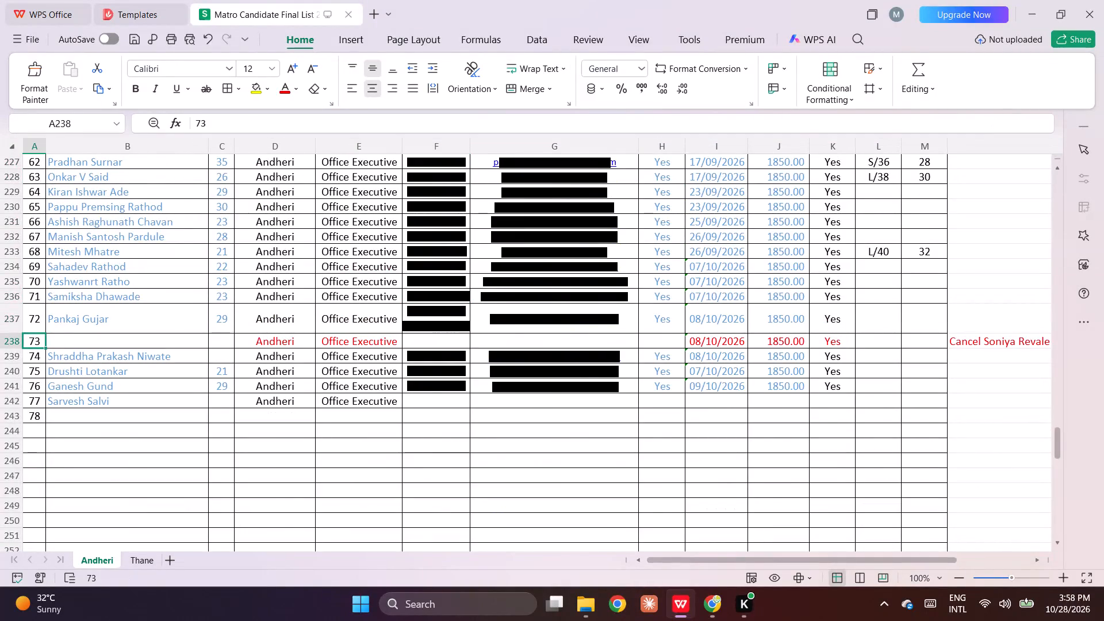
key(Right)
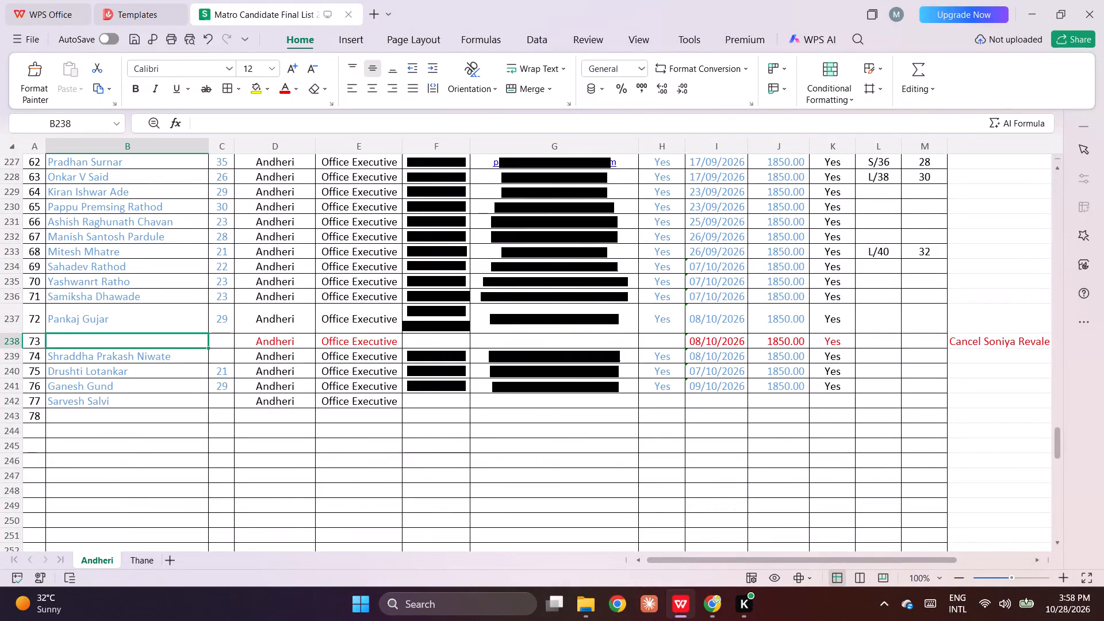
Save the Matro Candidate Final List workbook and close the spreadsheet window.
key(ctrl+s)
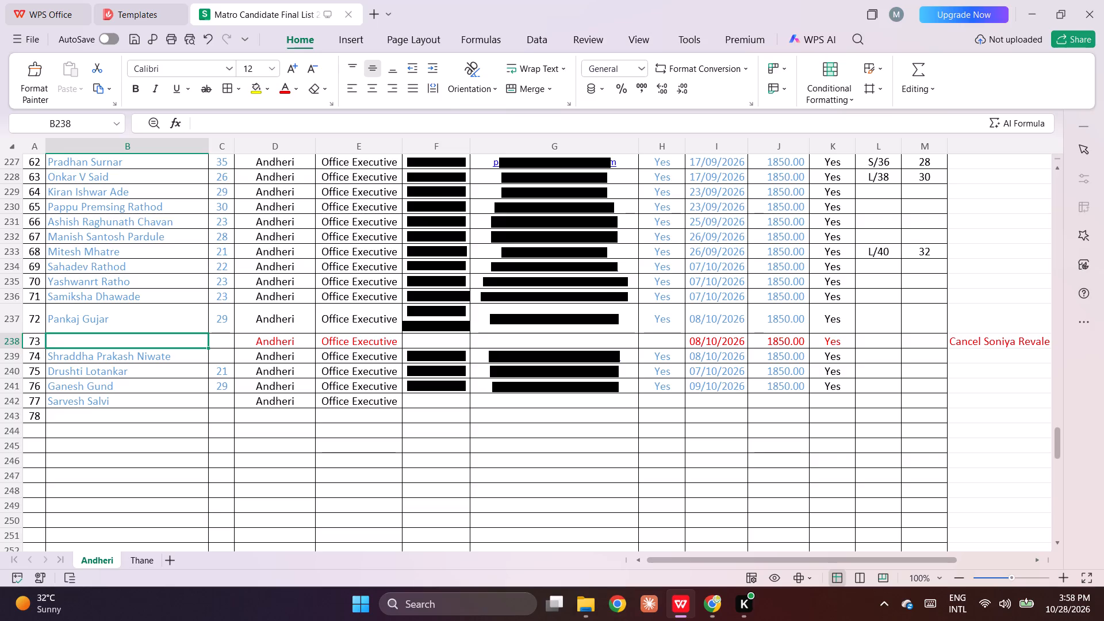
click(1088, 17)
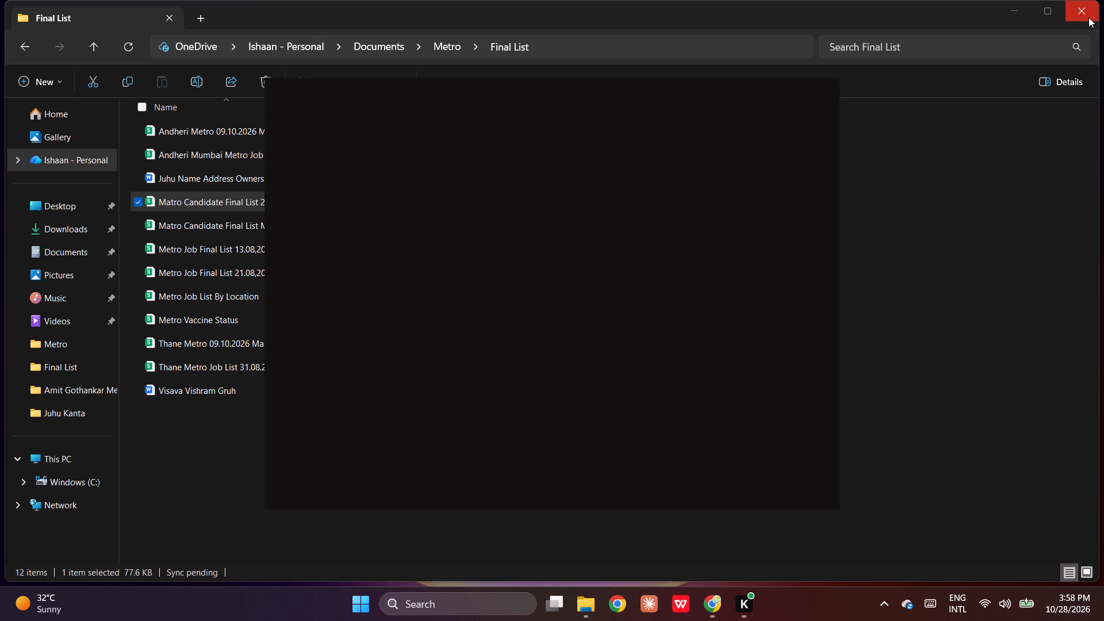
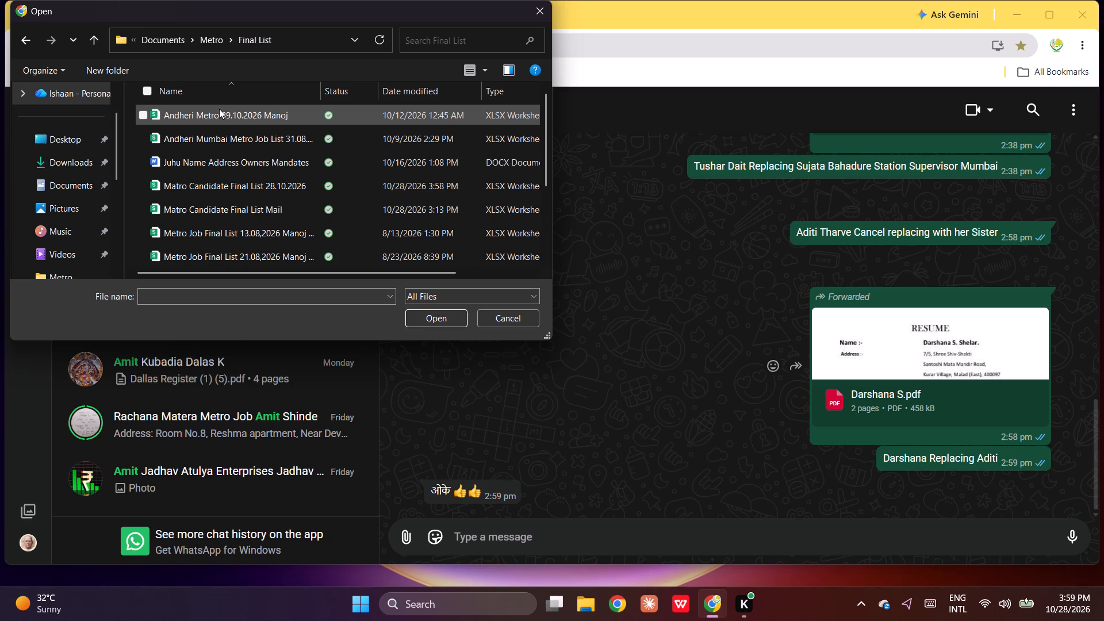
Look through the files in the Metro Final List folder for the Matro Candidate Final List workbook to attach to the chat.
key(Down)
key(Down)
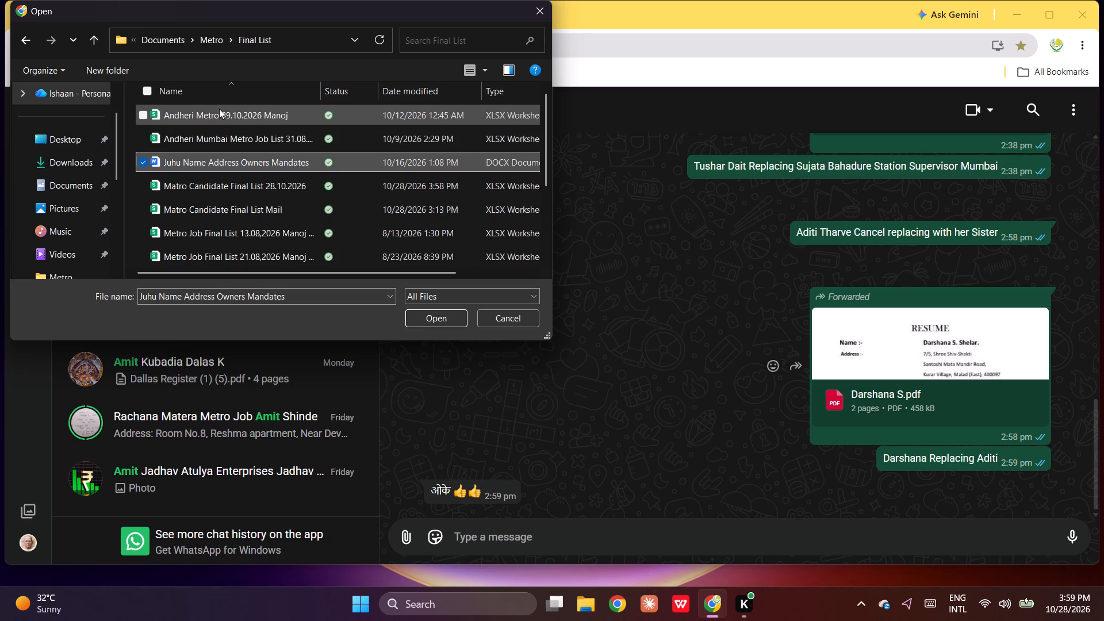
key(Down)
key(Down)
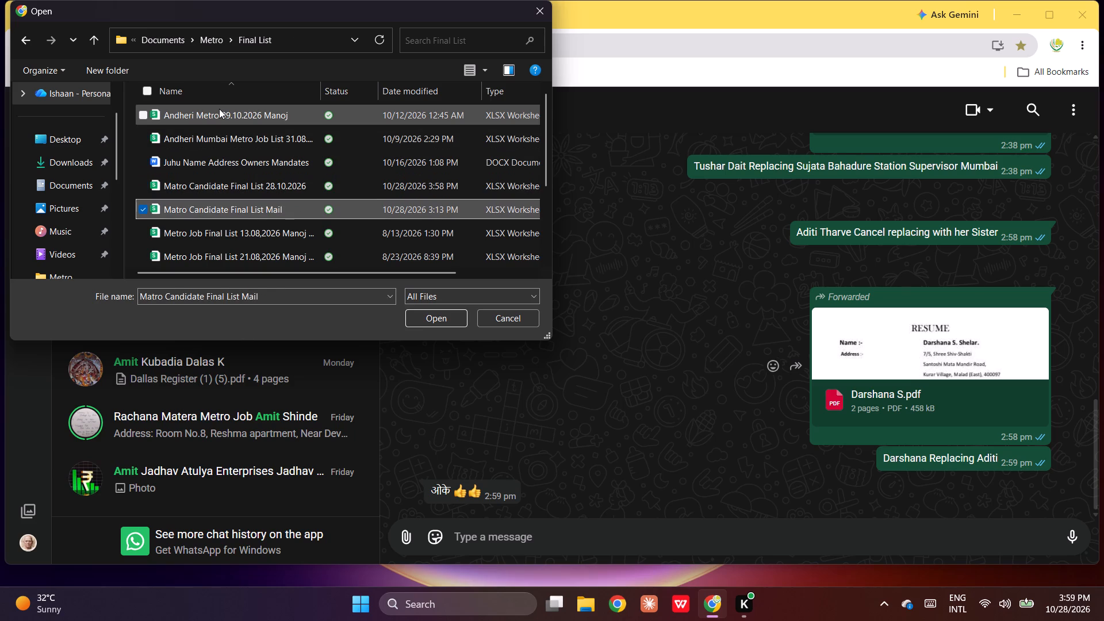
key(Down)
key(Down)
key(Down)
key(Down)
key(Down)
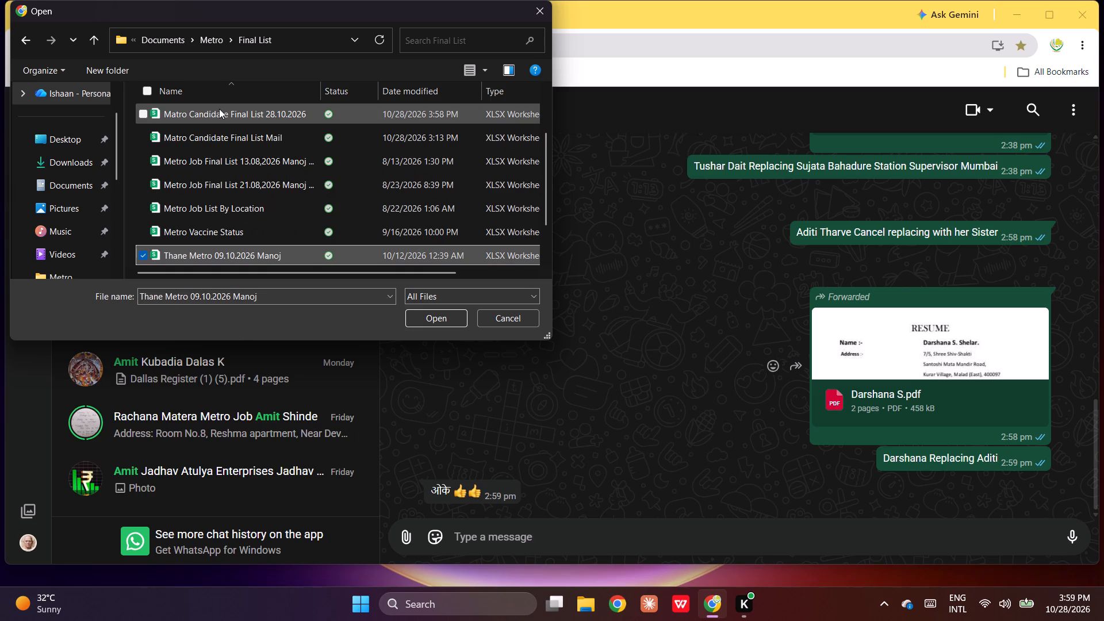
key(Down)
key(Down)
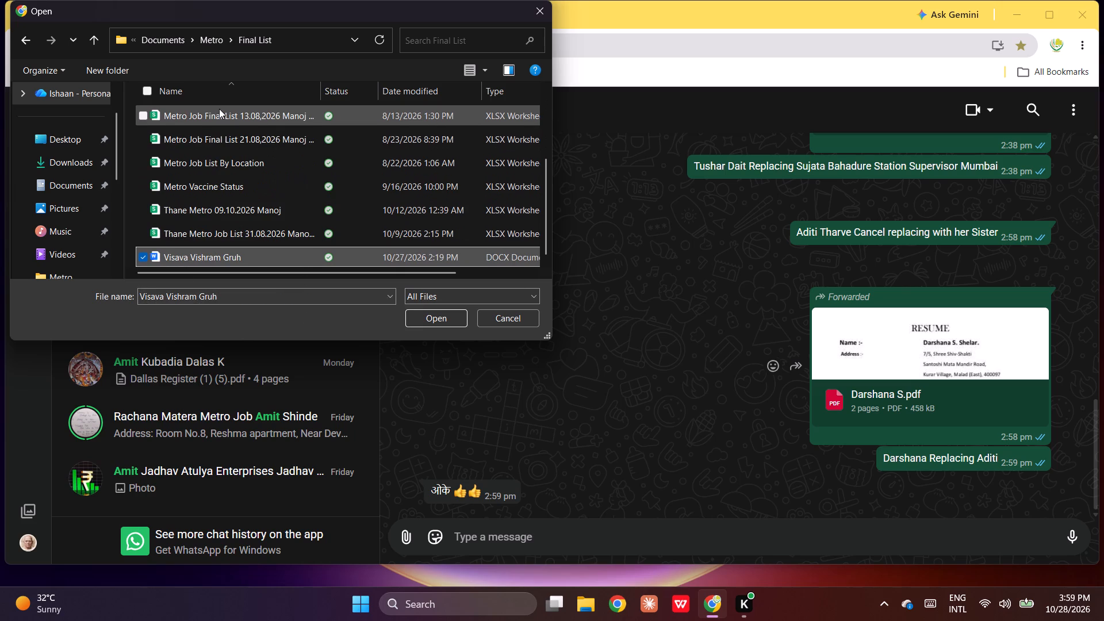
key(Down)
key(Up)
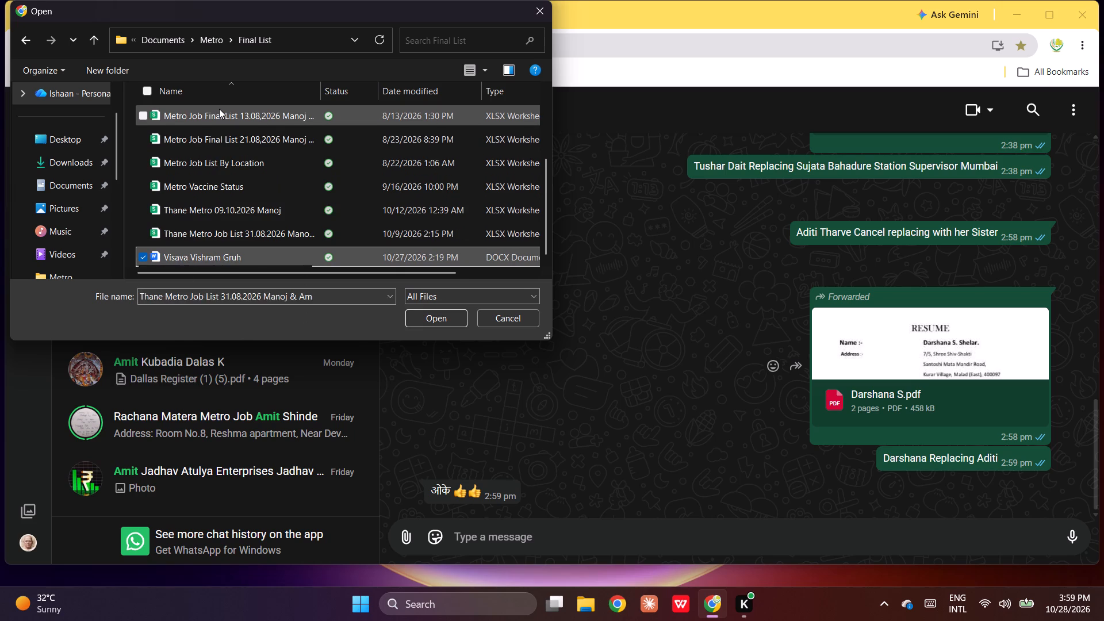
key(Up)
key(Up)
key(Up)
key(Up)
key(Up)
key(Up)
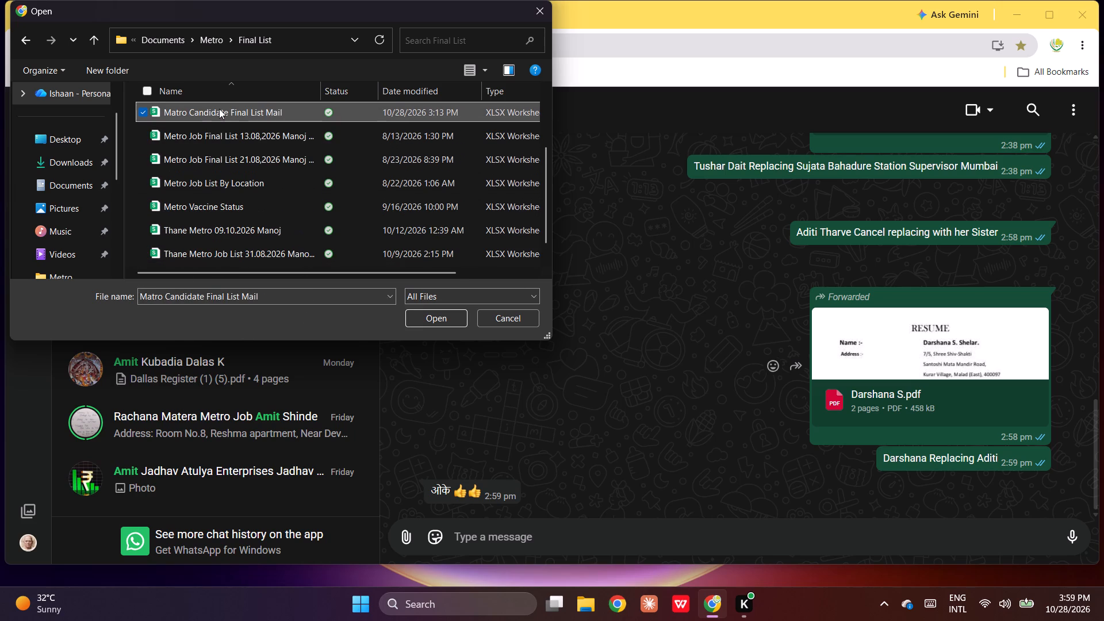